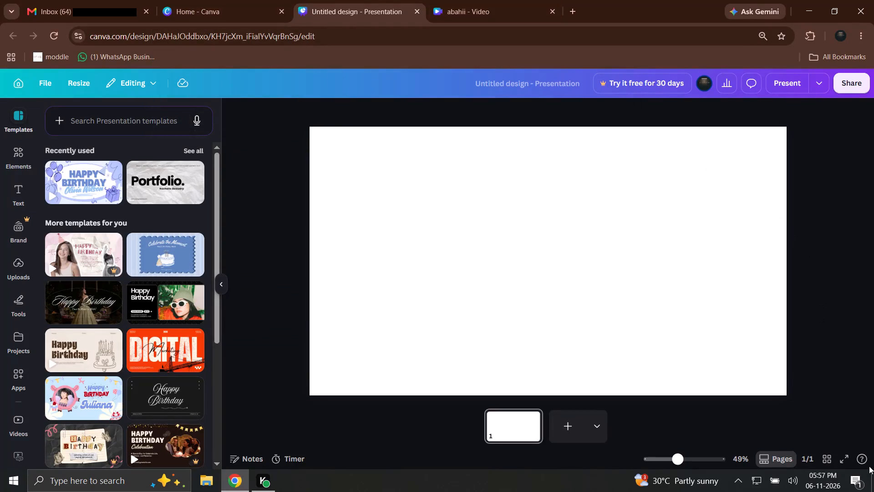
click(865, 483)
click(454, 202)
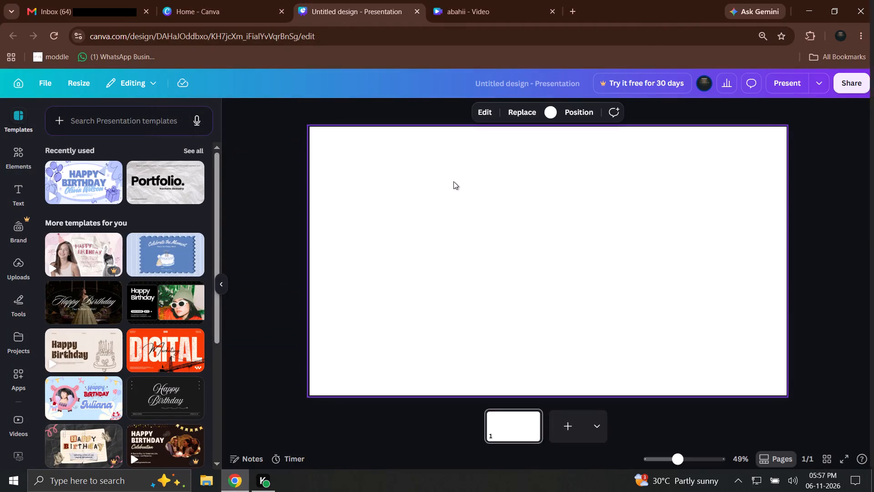
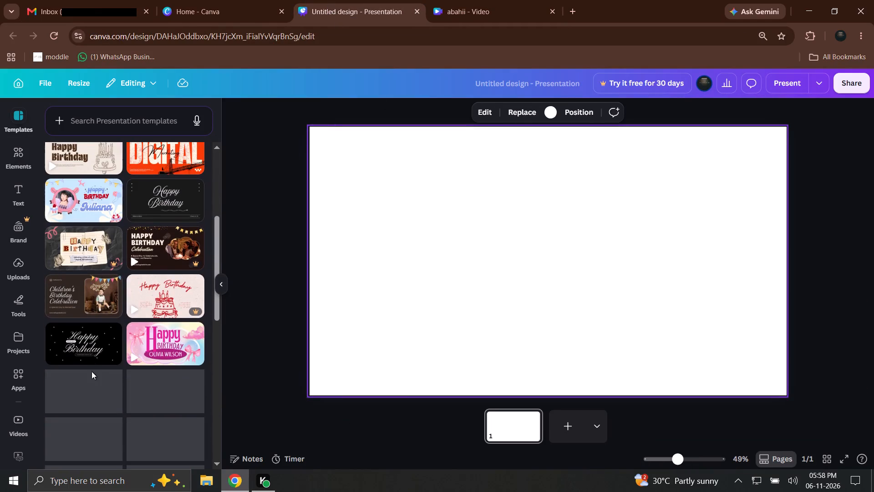
Look through the suggested presentation templates, including the birthday designs, for one that suits the blank page.
scroll(120, 368, up, 3)
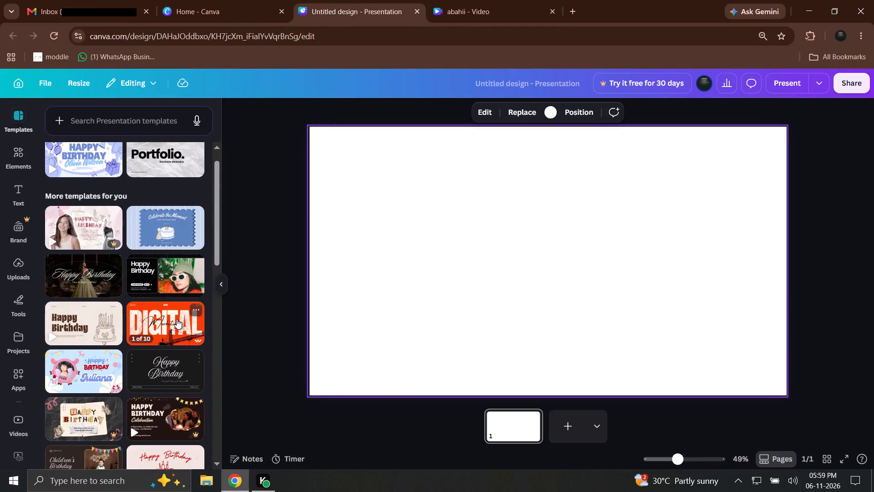
scroll(106, 184, up, 4)
scroll(125, 223, down, 4)
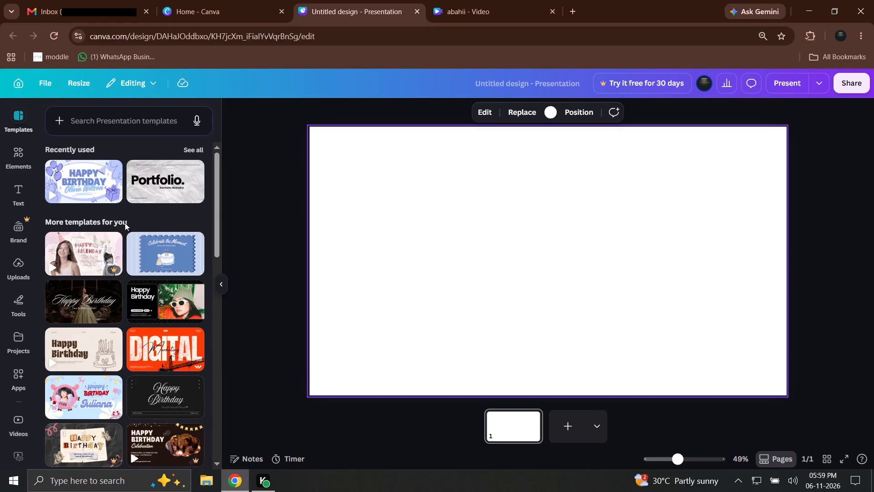
scroll(125, 223, down, 2)
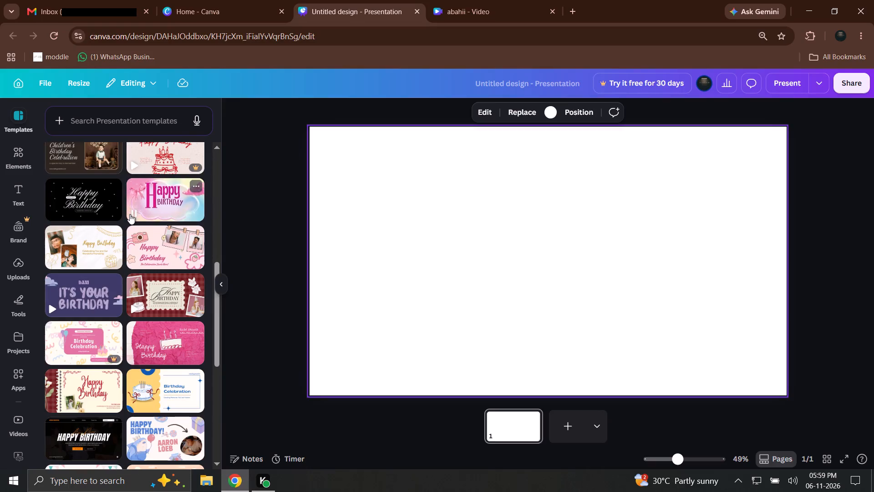
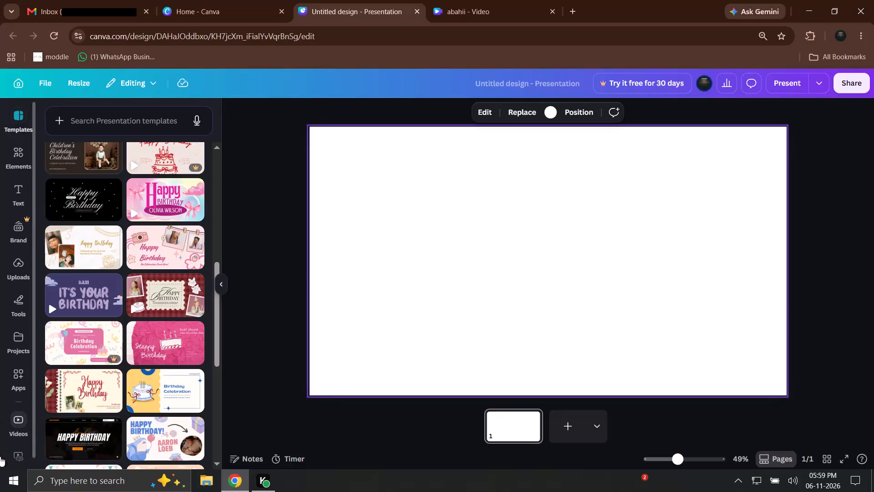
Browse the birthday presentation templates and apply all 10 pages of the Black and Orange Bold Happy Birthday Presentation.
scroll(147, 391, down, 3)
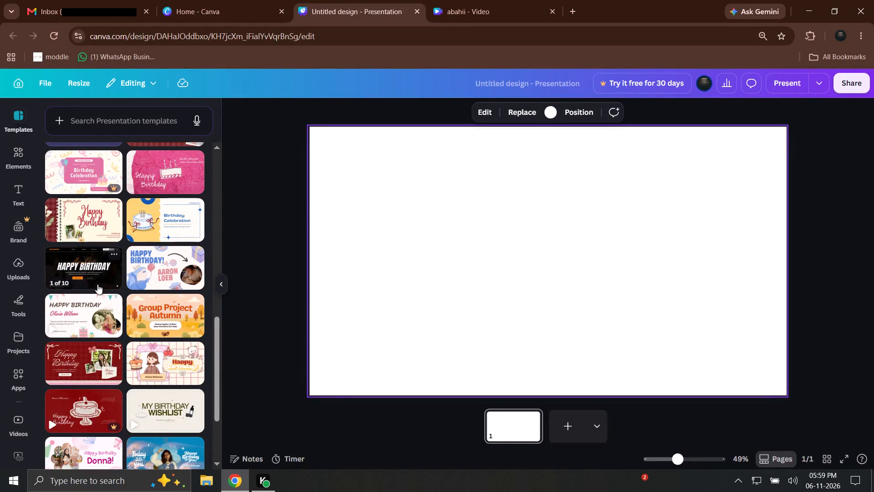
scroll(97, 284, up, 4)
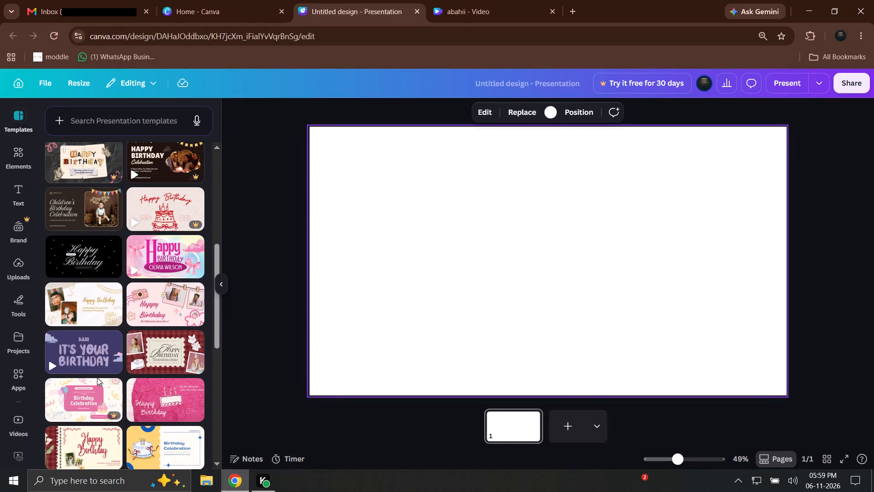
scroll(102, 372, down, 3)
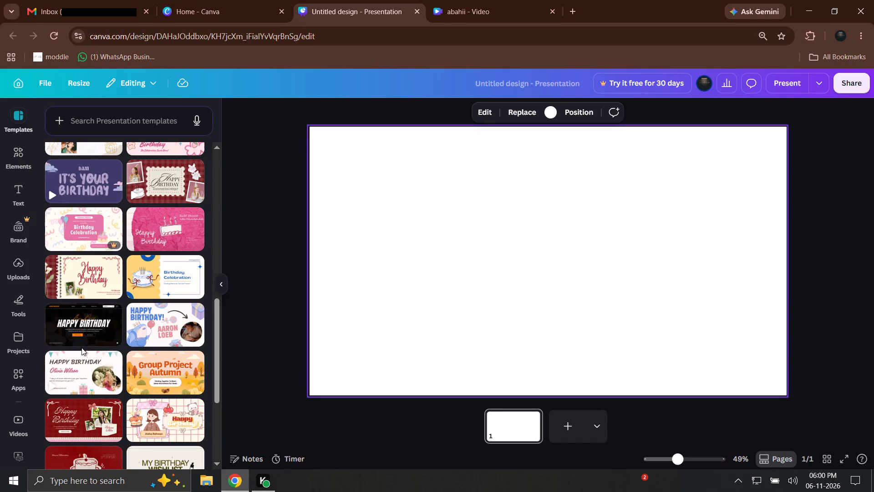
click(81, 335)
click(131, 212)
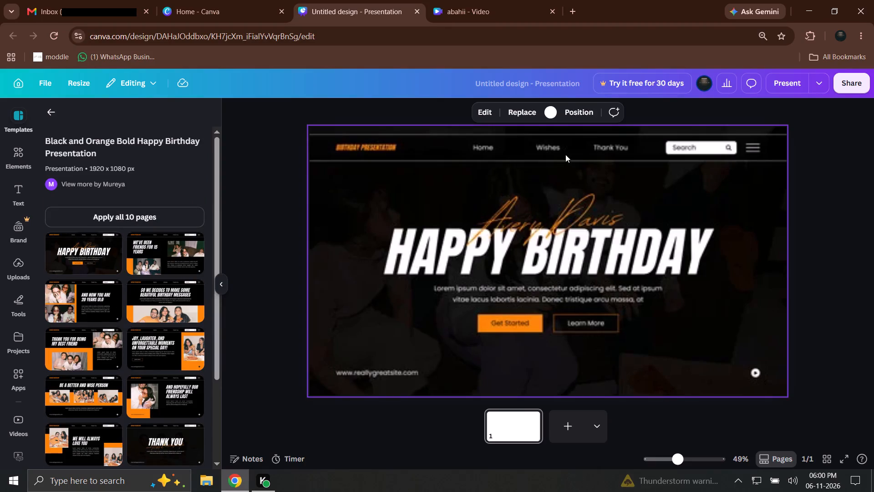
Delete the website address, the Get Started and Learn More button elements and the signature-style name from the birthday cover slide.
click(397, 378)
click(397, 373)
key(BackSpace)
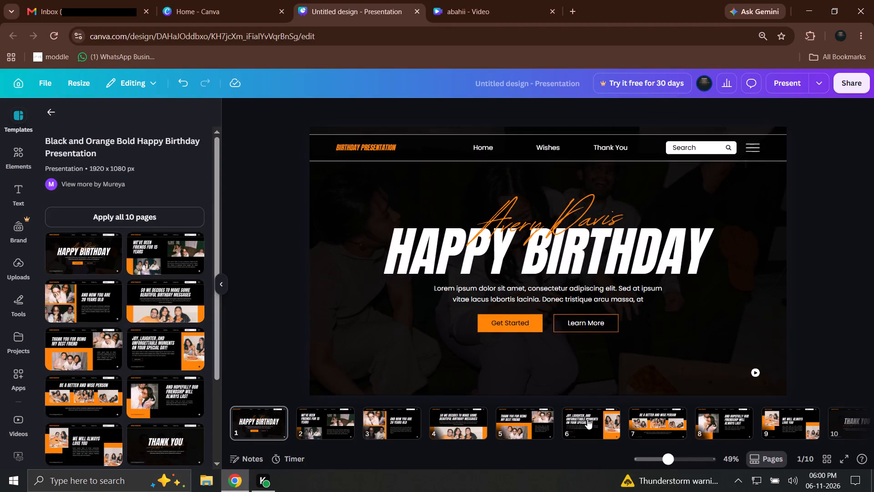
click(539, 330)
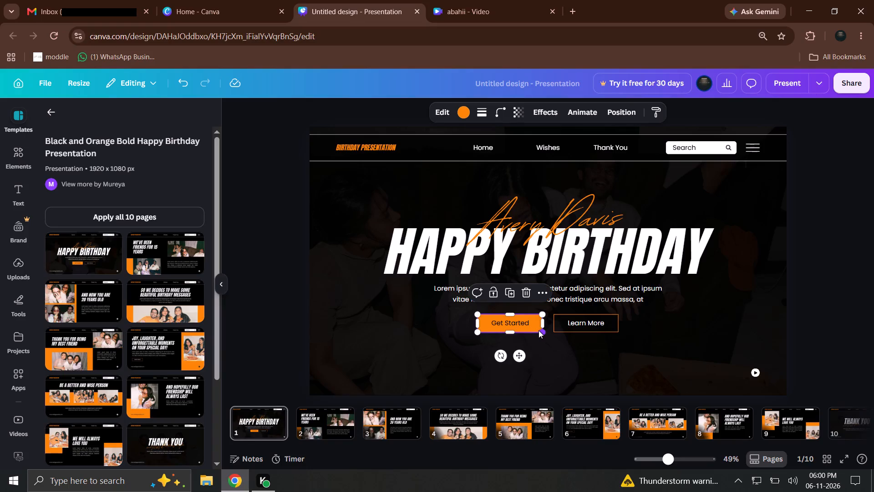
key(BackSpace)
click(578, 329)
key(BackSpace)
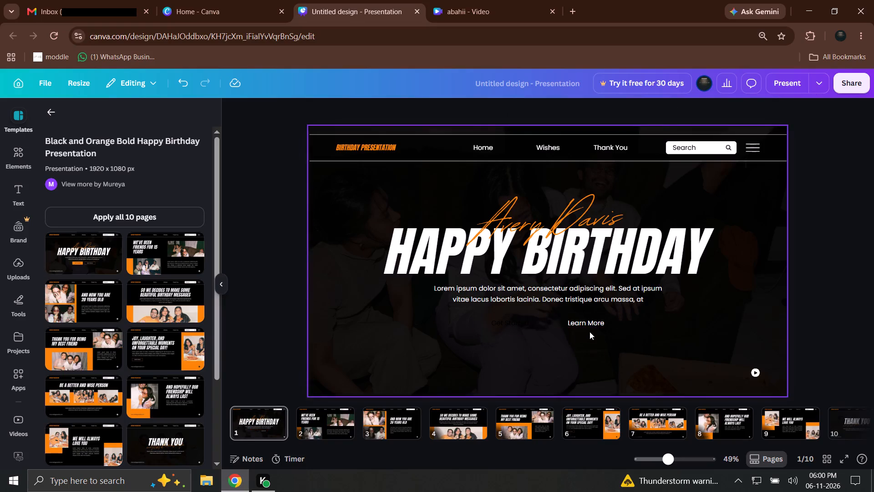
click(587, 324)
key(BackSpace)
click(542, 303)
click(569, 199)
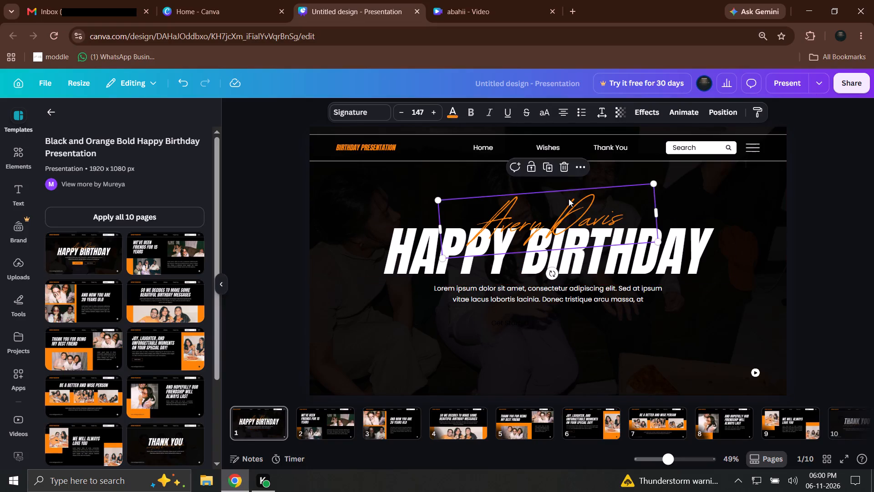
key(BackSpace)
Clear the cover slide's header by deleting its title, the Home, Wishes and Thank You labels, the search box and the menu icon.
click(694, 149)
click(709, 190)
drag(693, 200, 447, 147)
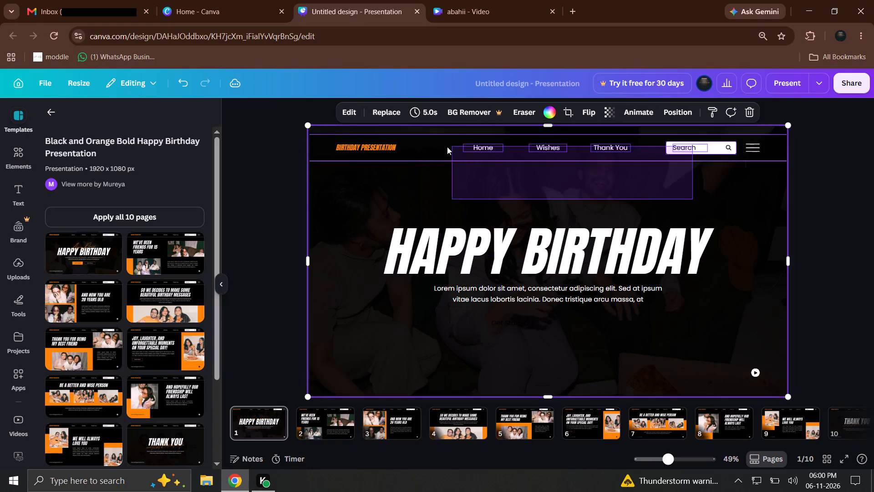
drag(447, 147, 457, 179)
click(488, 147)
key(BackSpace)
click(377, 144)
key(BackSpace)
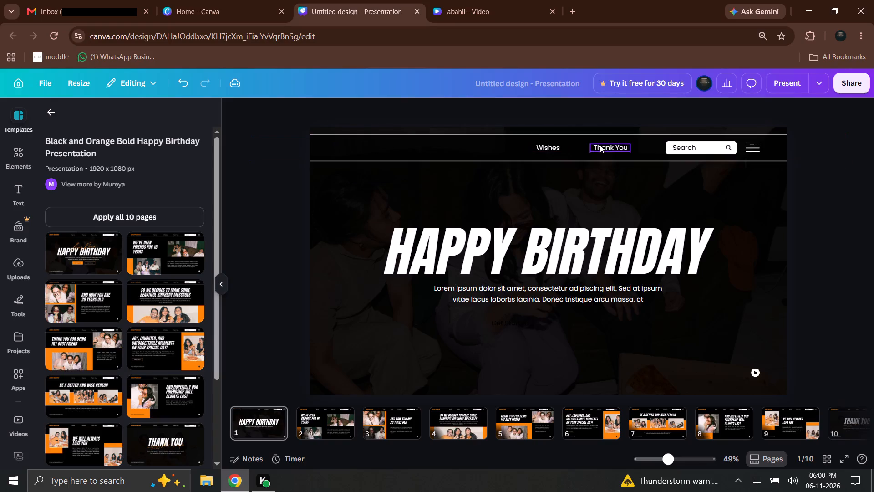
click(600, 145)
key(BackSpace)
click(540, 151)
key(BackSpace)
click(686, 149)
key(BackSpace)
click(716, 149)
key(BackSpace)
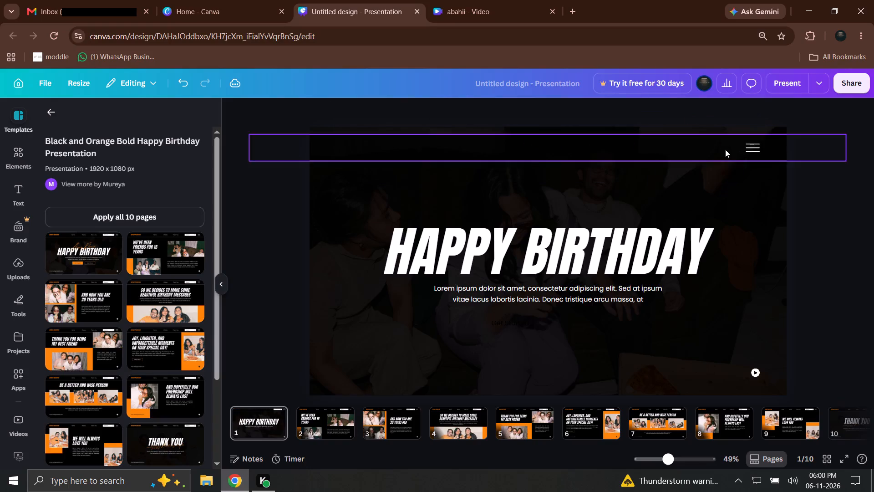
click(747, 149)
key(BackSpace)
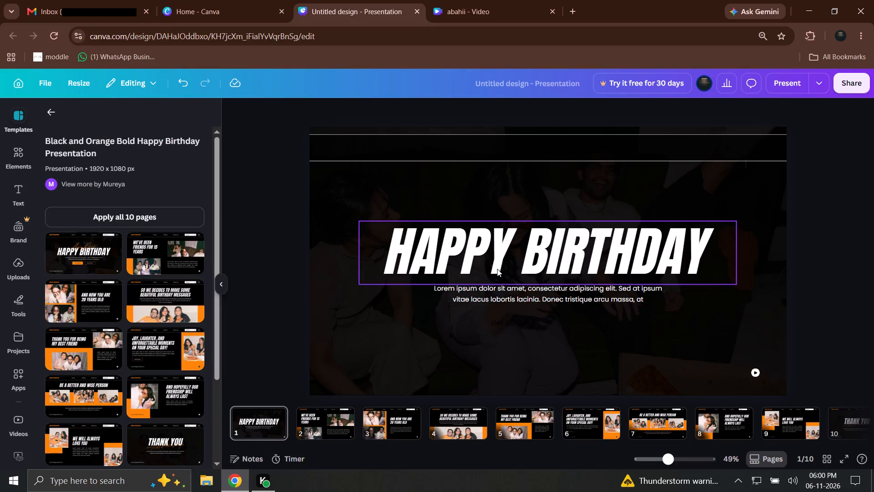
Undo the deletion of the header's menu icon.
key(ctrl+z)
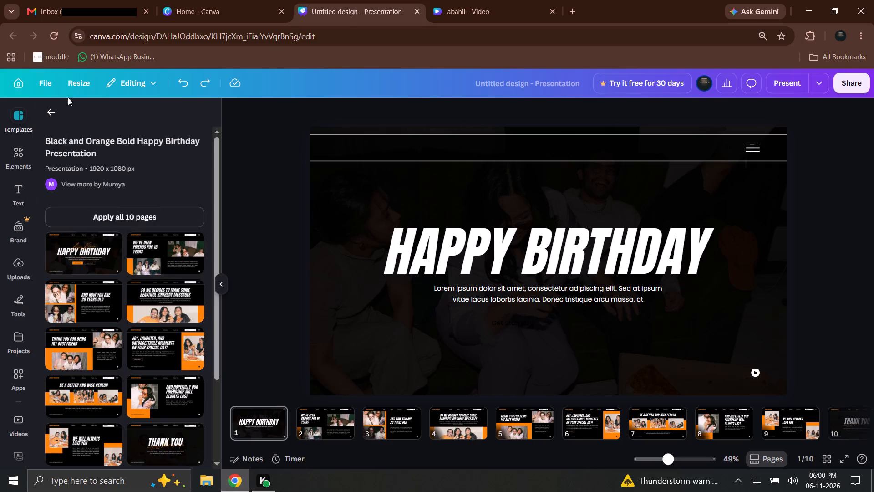
Return to the template list and apply all 10 pages of the Red and Pink Bold Pitch Deck Presentation.
click(49, 116)
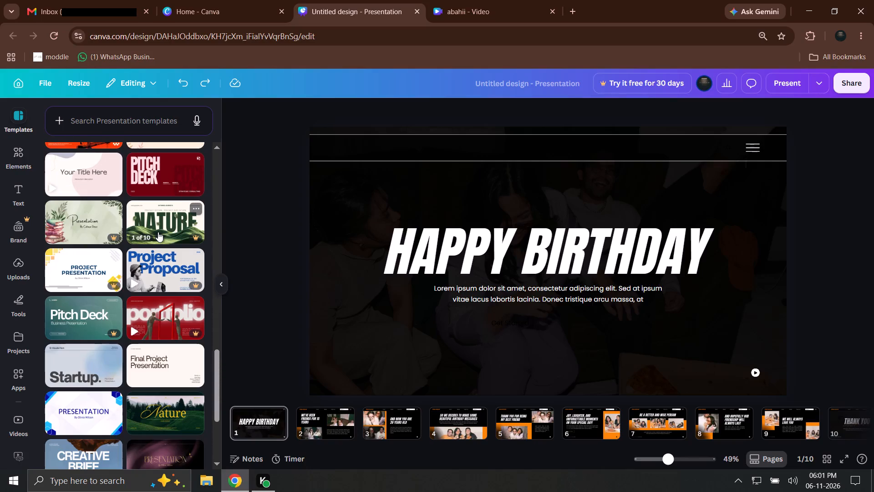
click(168, 181)
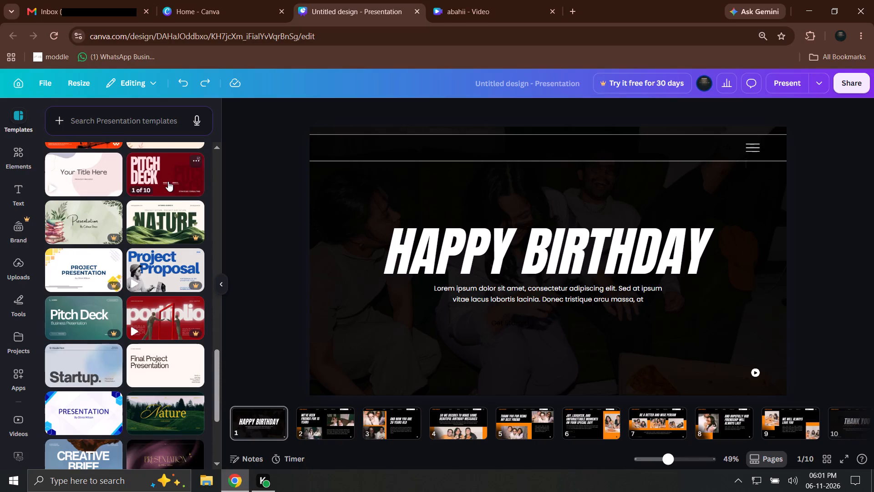
click(137, 213)
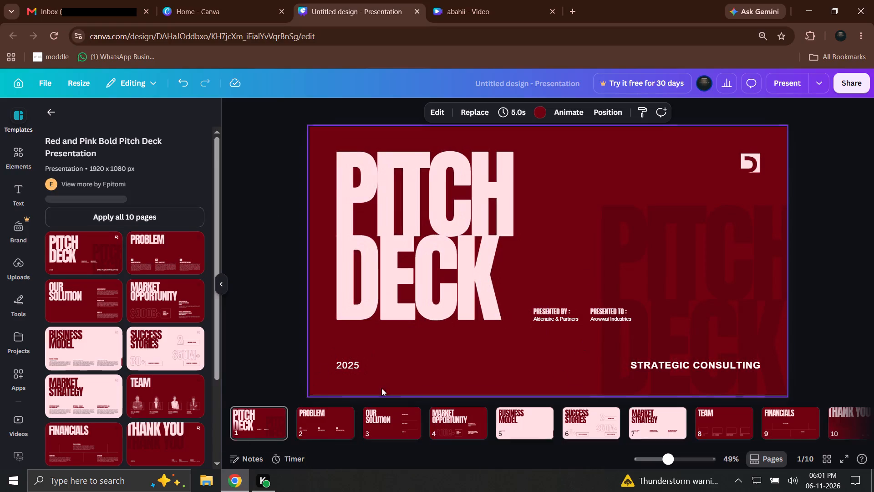
Delete the year, the Presented By and Presented To texts with their company names, and Strategic Consulting from the cover slide.
click(340, 365)
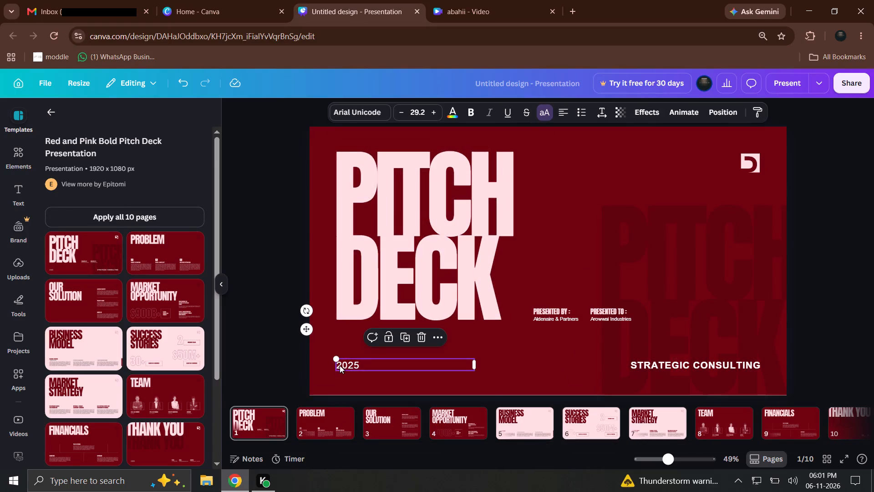
key(BackSpace)
click(562, 325)
click(564, 320)
key(BackSpace)
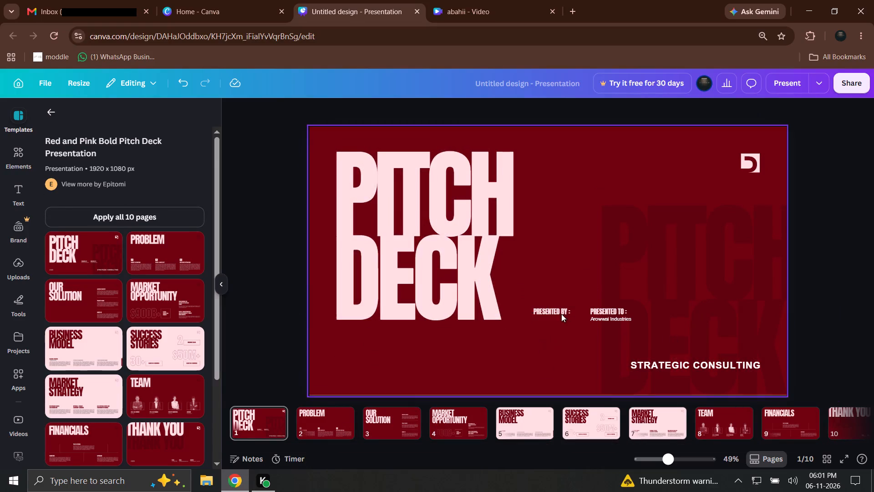
click(560, 313)
key(BackSpace)
click(610, 315)
key(BackSpace)
click(603, 314)
key(BackSpace)
click(719, 371)
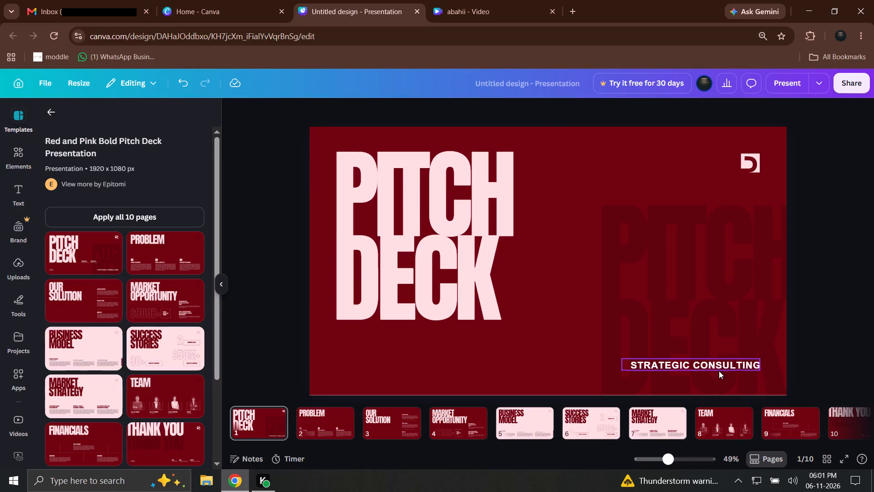
key(BackSpace)
Replace the faded background PITCH DECK text on the cover slide with "Sneha".
double_click(695, 295)
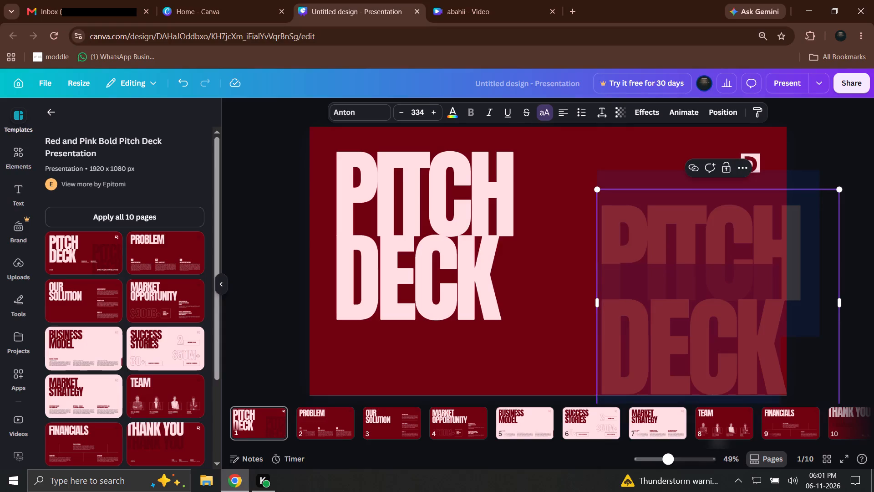
key(shift+s)
text(neha)
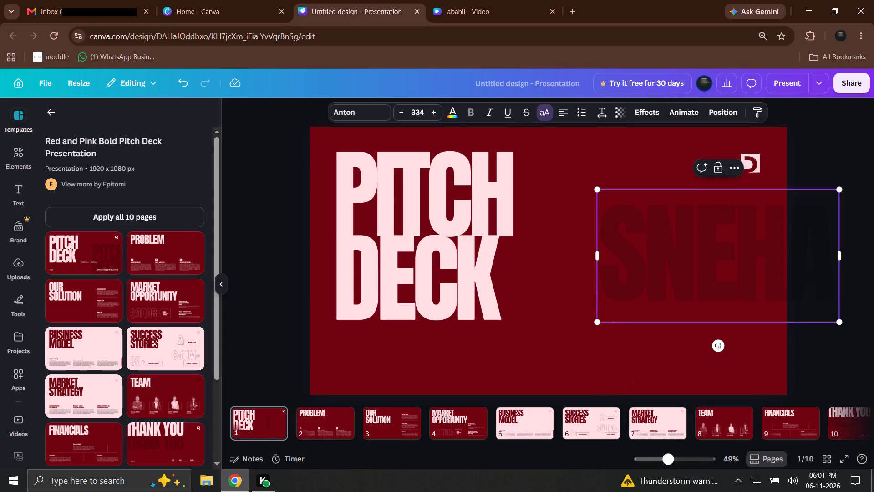
Adjust the faded SNEHA text box to fit the name on one line and place it against the slide's right edge, below the logo.
drag(846, 255, 819, 260)
click(841, 284)
click(614, 302)
drag(598, 302, 593, 302)
drag(646, 302, 609, 303)
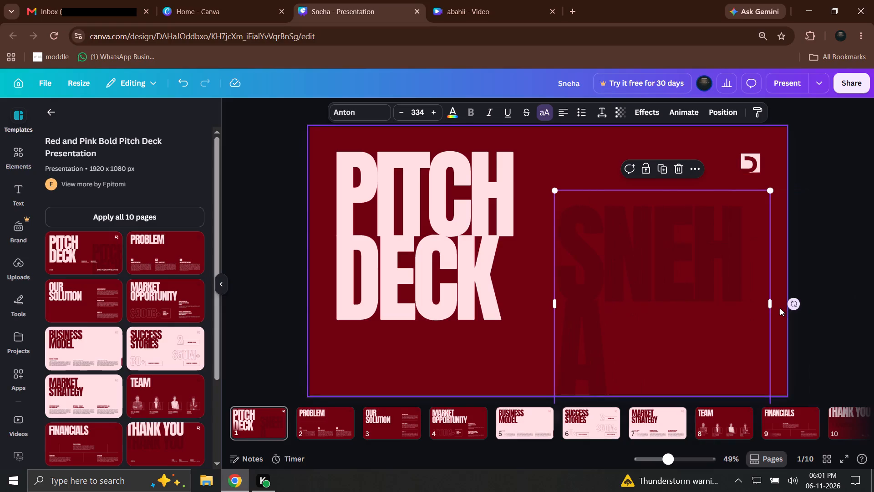
drag(774, 308, 801, 303)
click(763, 344)
drag(727, 280, 723, 292)
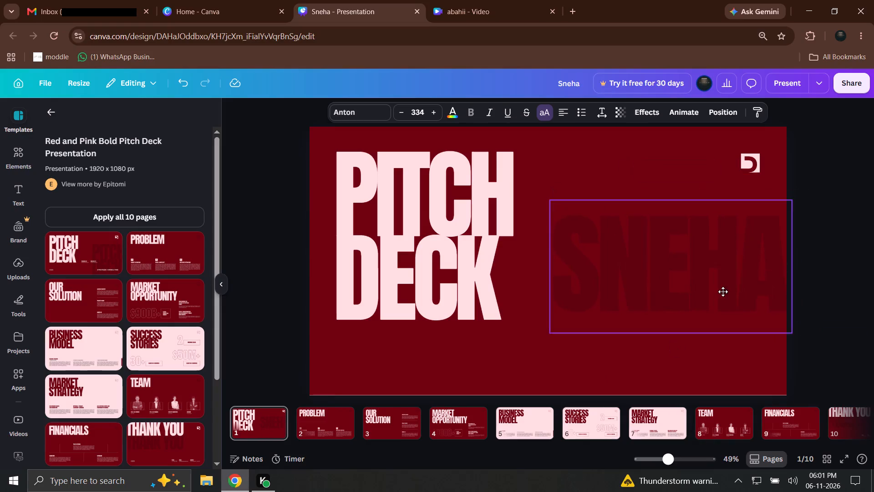
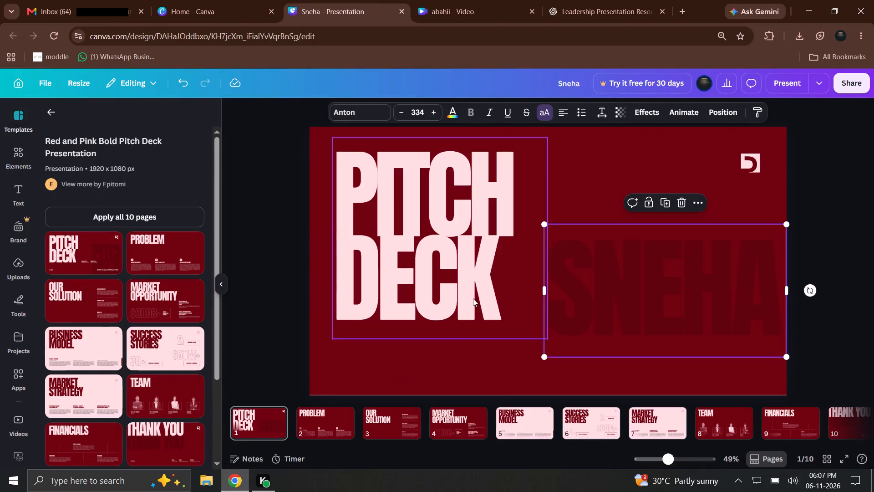
click(521, 367)
double_click(462, 248)
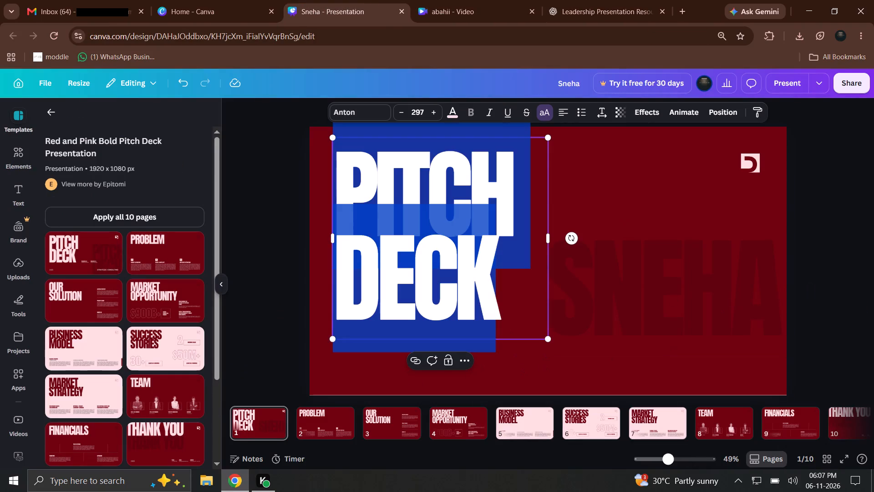
key(ctrl+v)
Shrink the pasted title to about font size 243 and move it up onto the slide.
drag(547, 135, 415, 248)
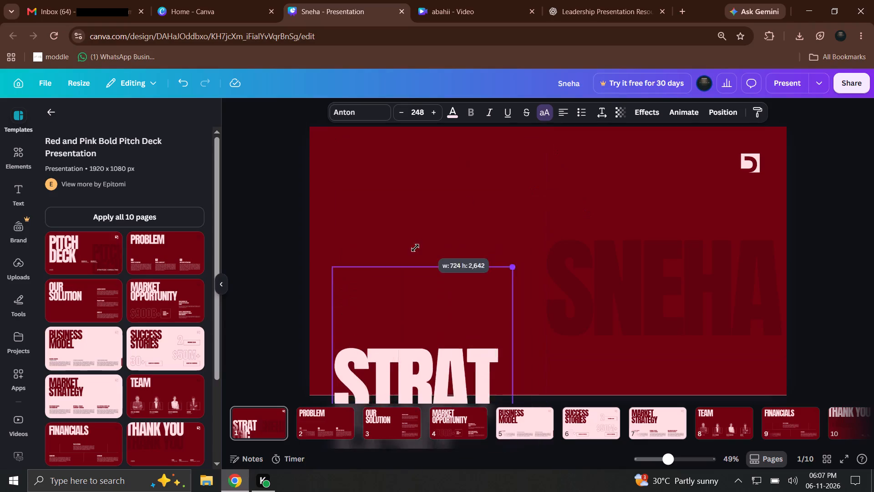
drag(415, 248, 412, 252)
click(416, 117)
drag(469, 340, 469, 340)
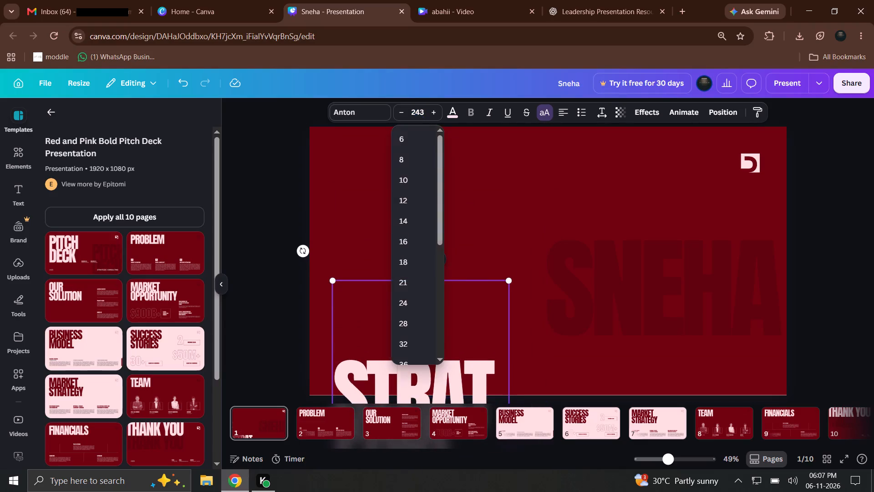
drag(469, 340, 474, 283)
click(467, 354)
click(537, 306)
drag(444, 367, 443, 178)
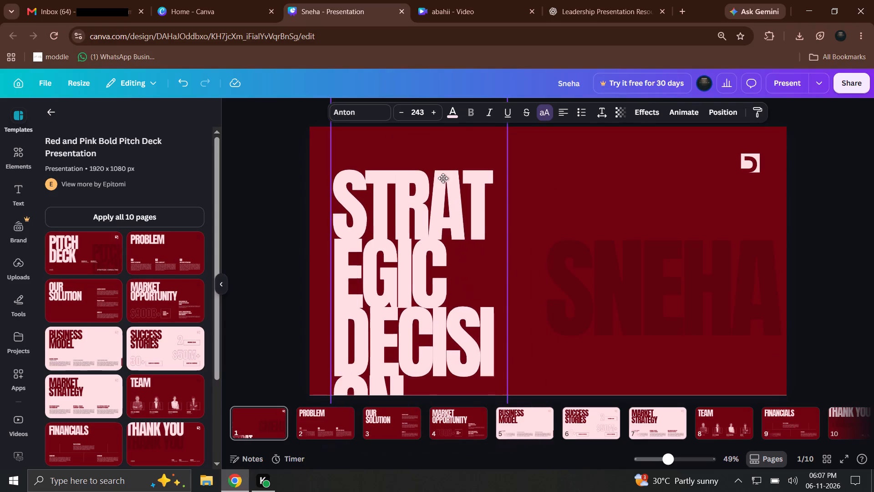
drag(443, 178, 443, 184)
Widen the title's text box, scale it down to about font size 87.8 and bring it back inside the slide.
drag(514, 274, 864, 243)
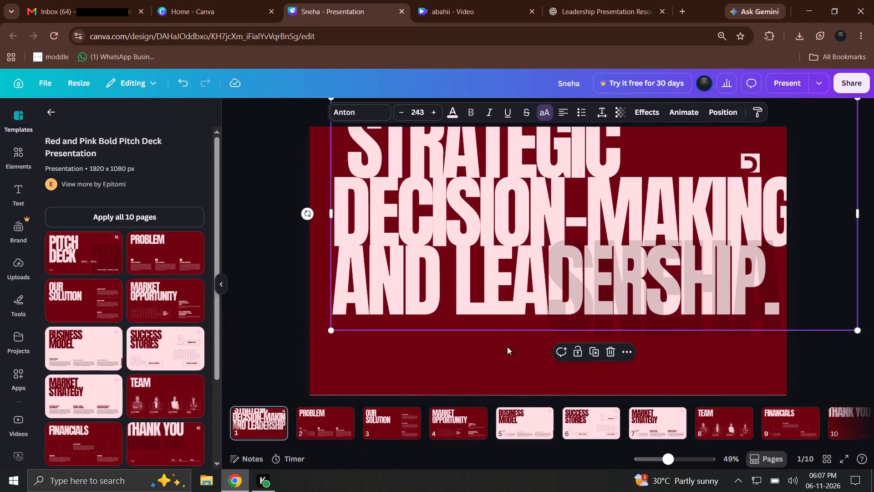
click(485, 358)
click(346, 323)
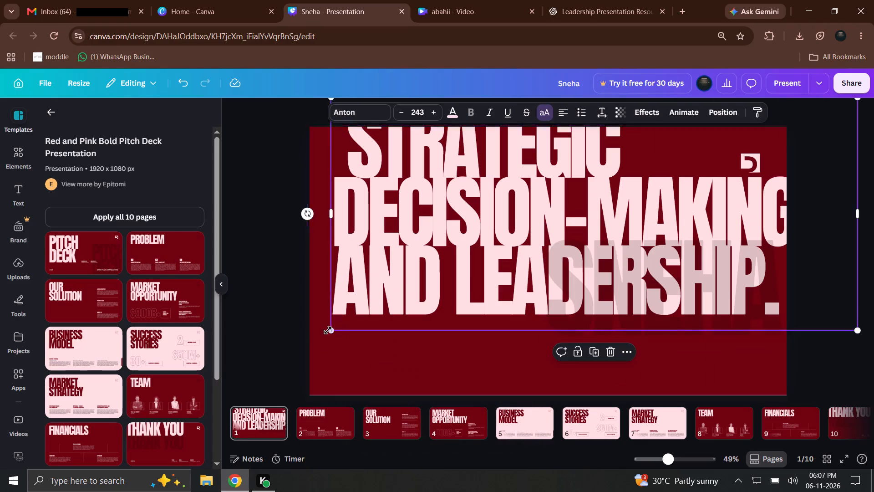
drag(330, 330, 682, 217)
drag(734, 158, 431, 270)
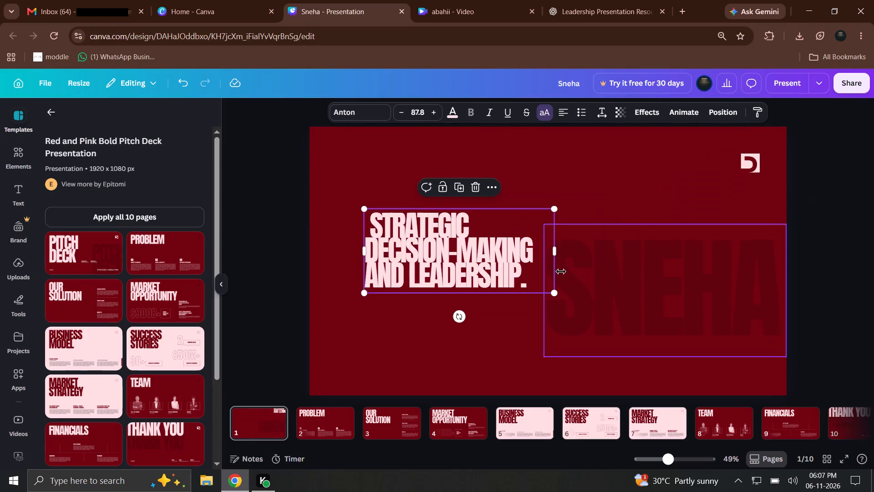
Stretch the title box on both sides until the title fits on one line, and place it along the slide's top edge.
drag(557, 255, 766, 236)
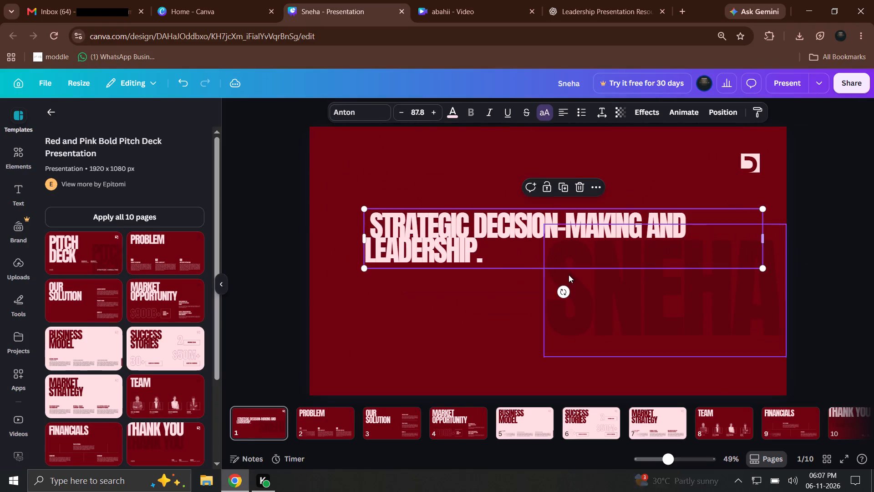
click(434, 308)
click(459, 252)
click(365, 240)
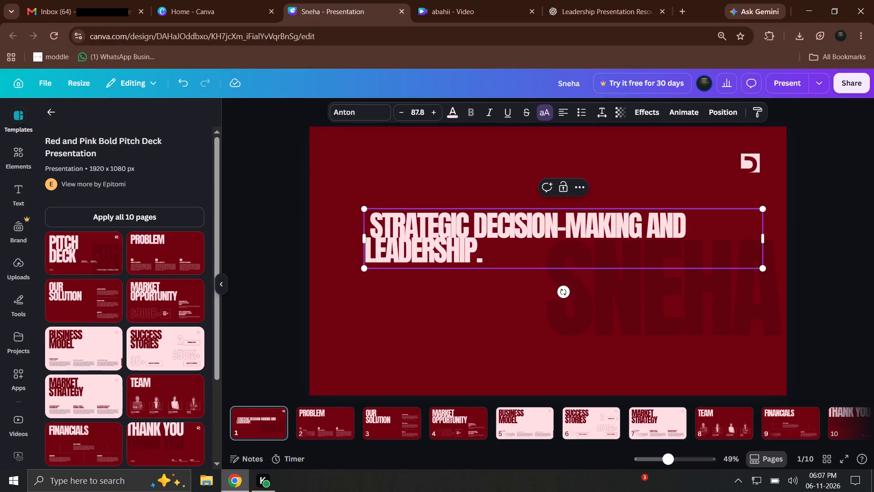
drag(363, 241, 265, 241)
click(421, 303)
drag(506, 234, 539, 158)
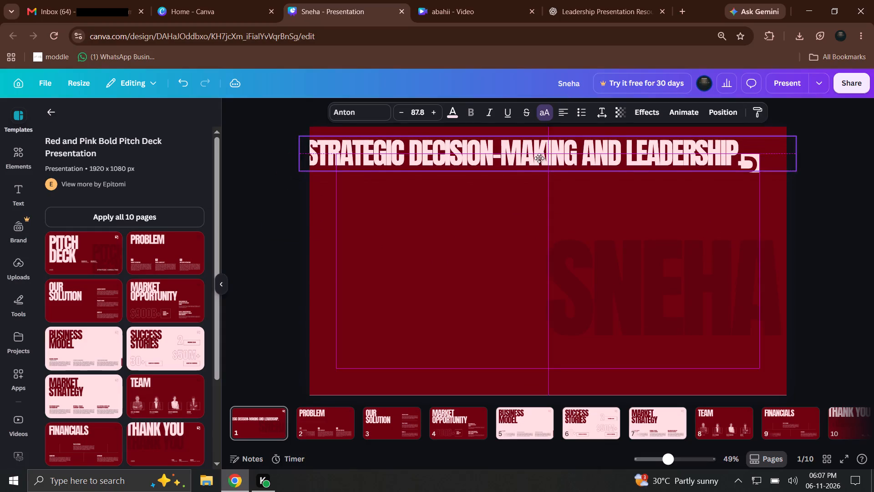
drag(539, 158, 546, 148)
click(473, 286)
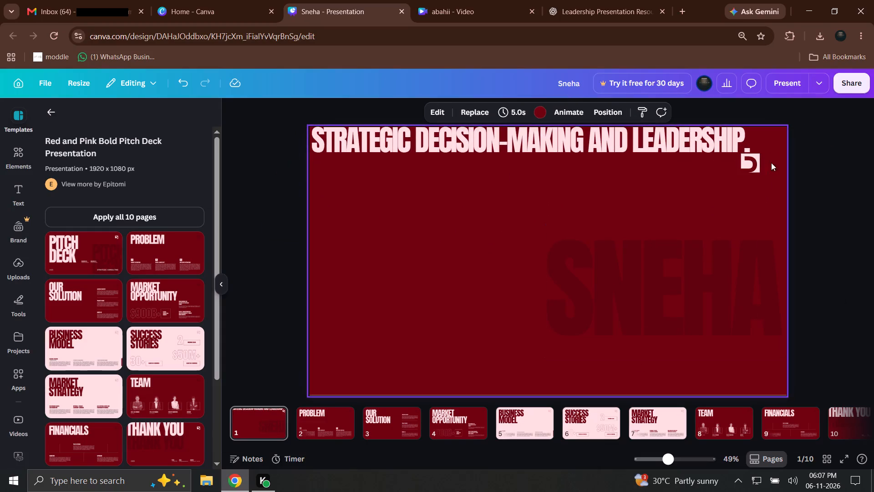
Delete the logo in the slide's upper-right corner.
click(757, 164)
click(767, 188)
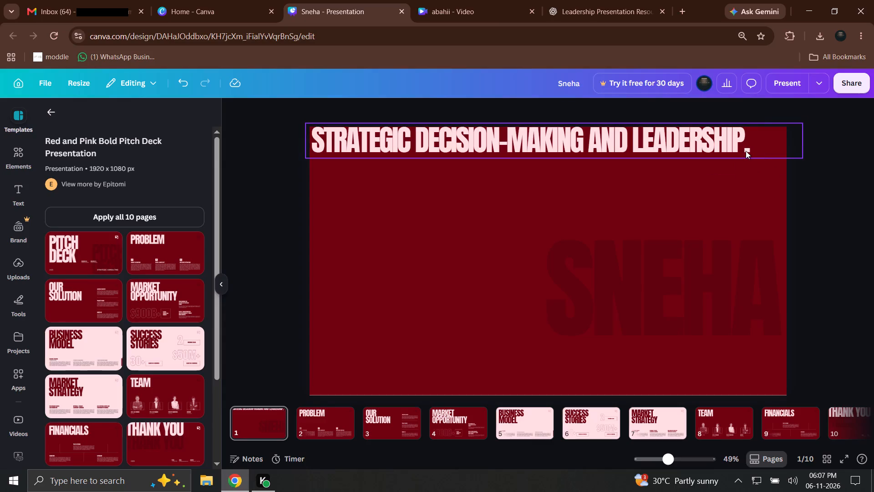
Nudge the title just inside the slide's top-left corner and narrow its text box to the slide's width.
click(746, 151)
click(755, 191)
drag(733, 142, 739, 154)
drag(741, 157, 741, 151)
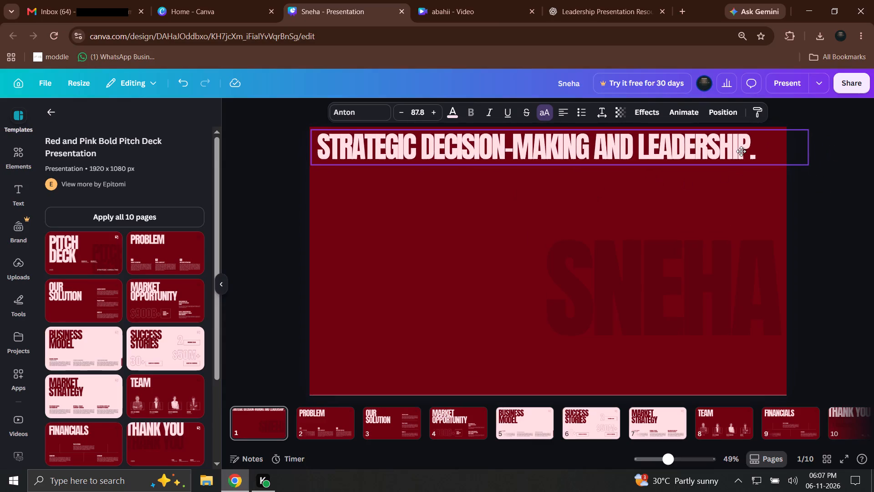
drag(741, 151, 741, 149)
drag(808, 147, 790, 147)
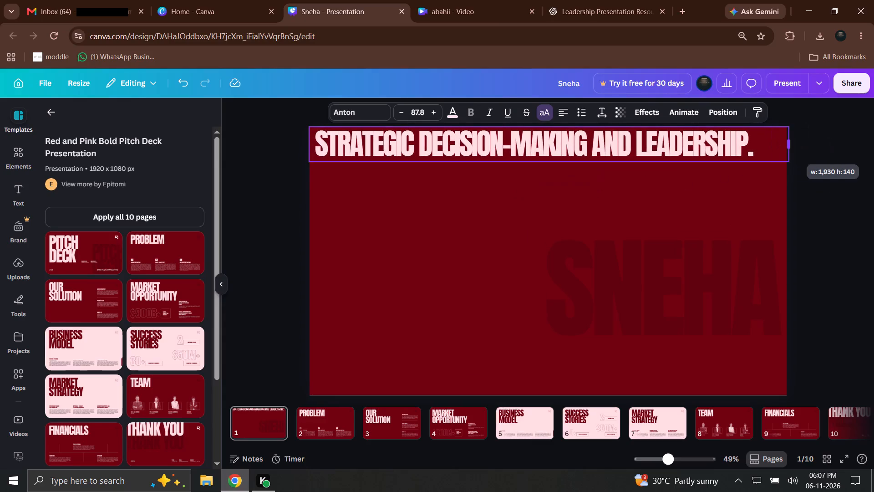
drag(790, 147, 787, 147)
click(828, 222)
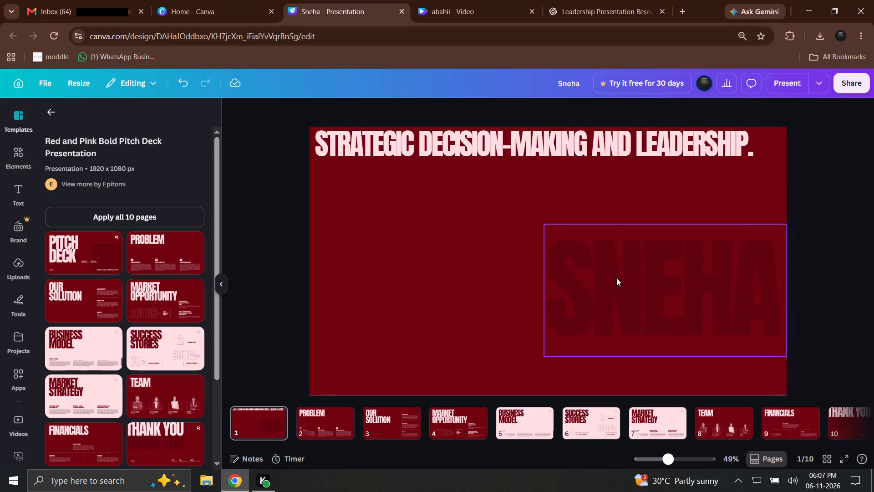
Replace the large faint "SNEHA" background text with "LEadership".
click(616, 278)
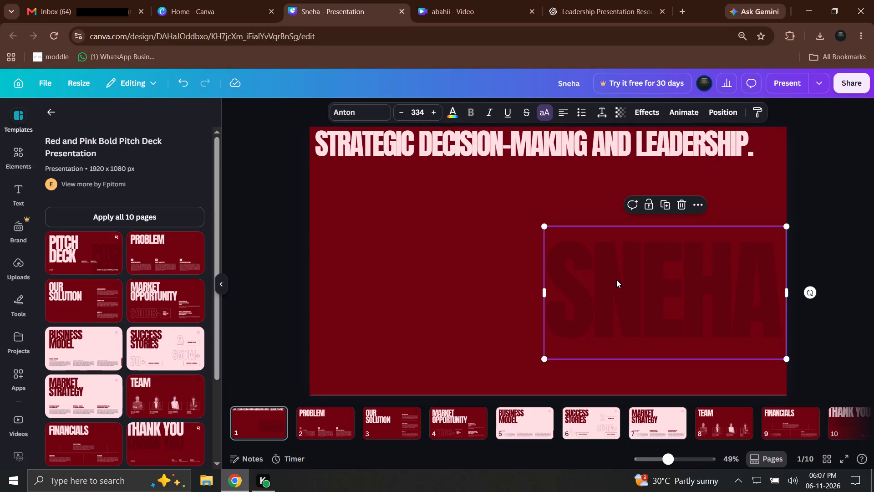
click(625, 154)
click(627, 150)
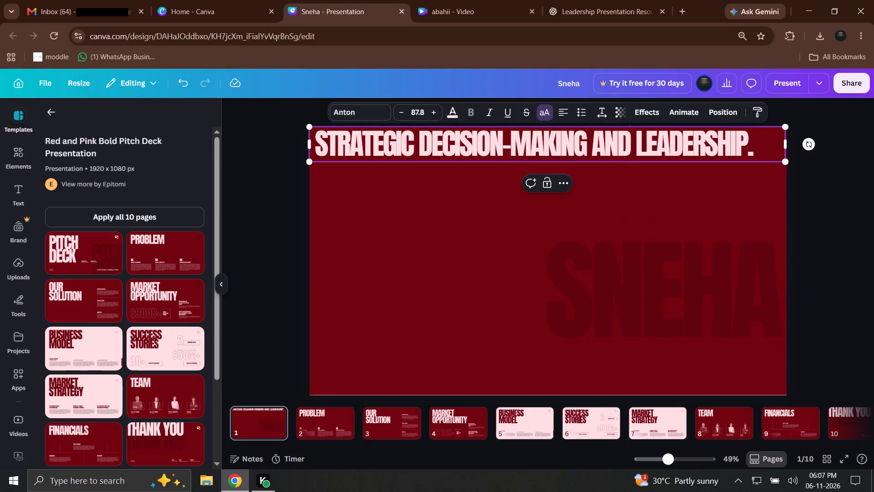
triple_click(624, 305)
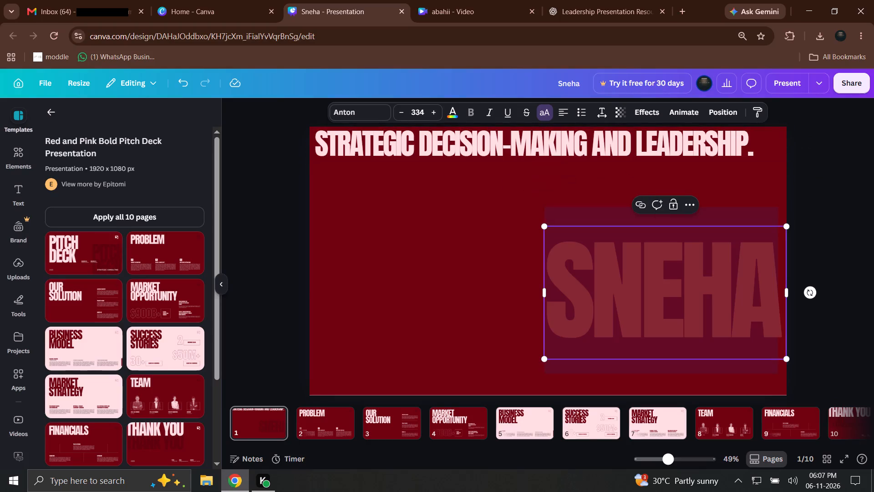
text(LEaders)
text(hip)
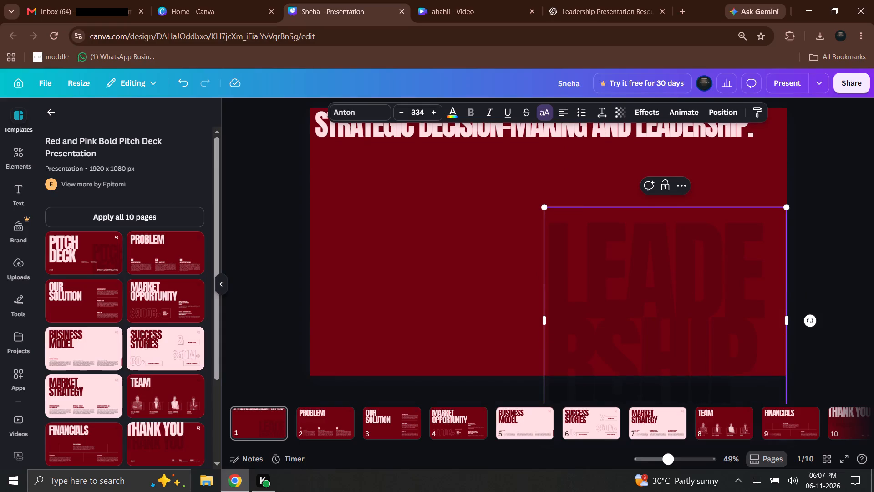
Widen the faint background text to one line, shrink it to about font size 101 and move it to the slide's bottom-right corner.
drag(541, 316, 337, 327)
drag(341, 226, 621, 307)
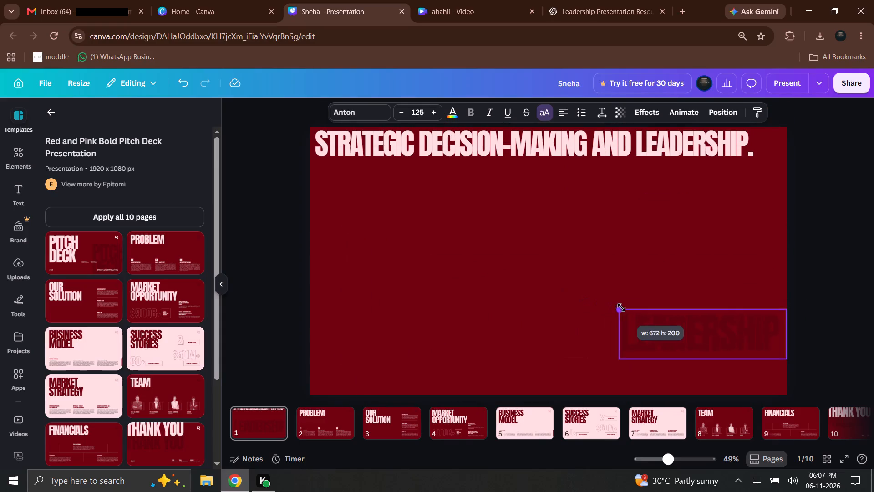
drag(621, 307, 653, 318)
click(854, 297)
drag(744, 338, 743, 376)
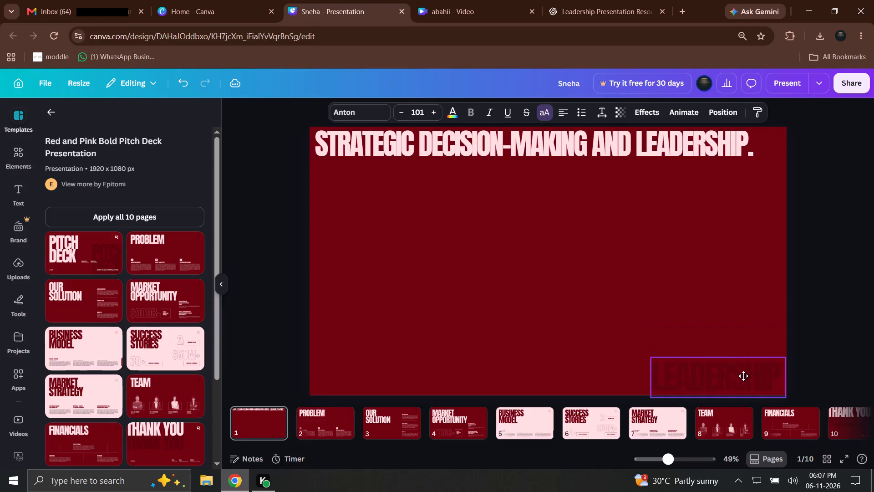
drag(743, 376, 743, 374)
click(842, 235)
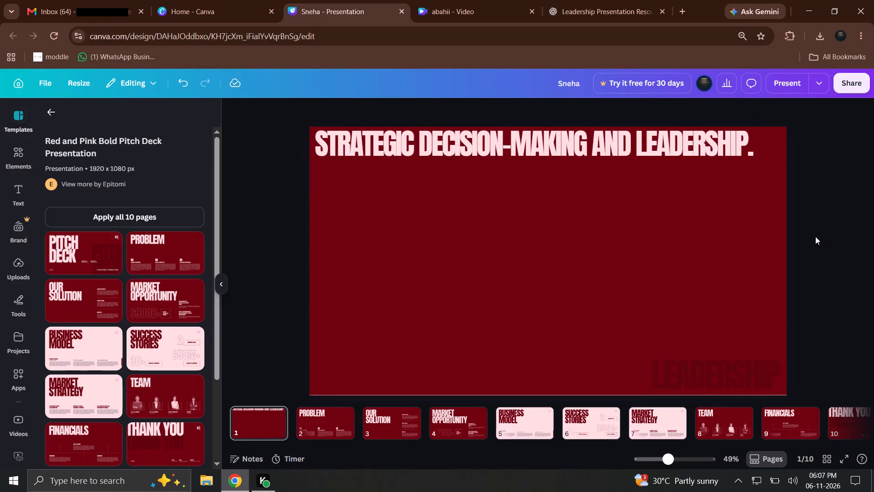
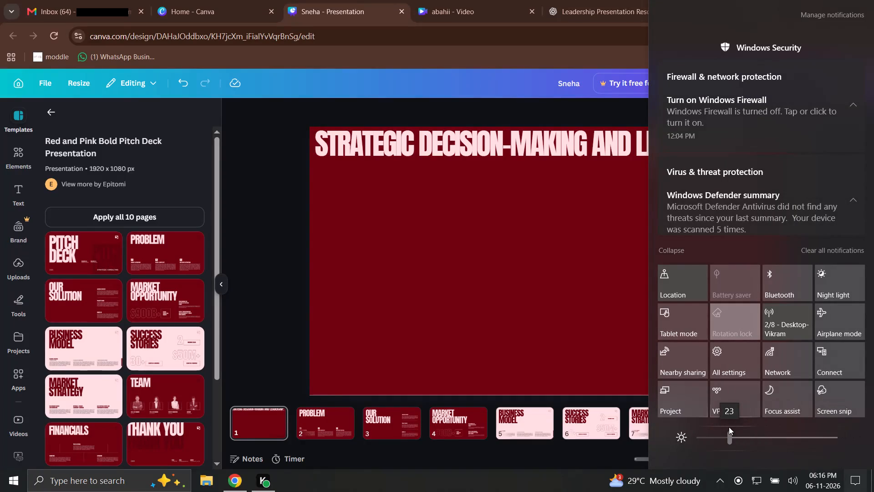
Dismiss the Windows notification and quick settings pane and return to the Canva presentation.
drag(368, 0, 372, 0)
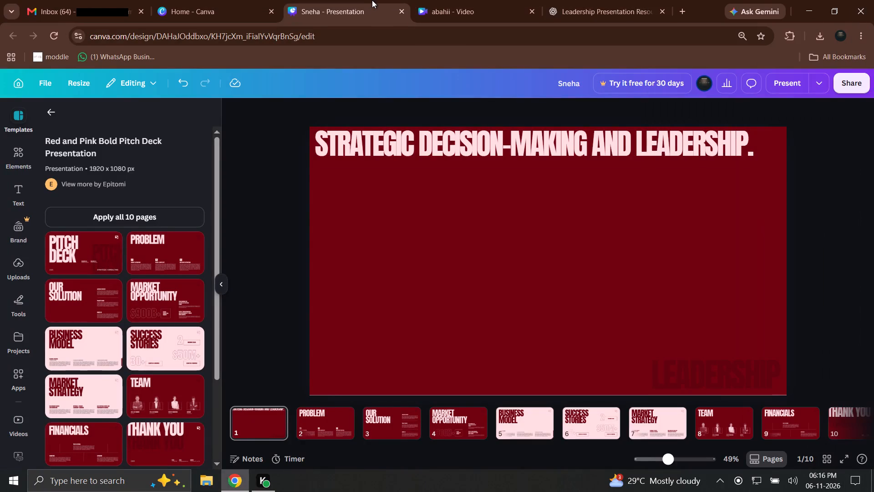
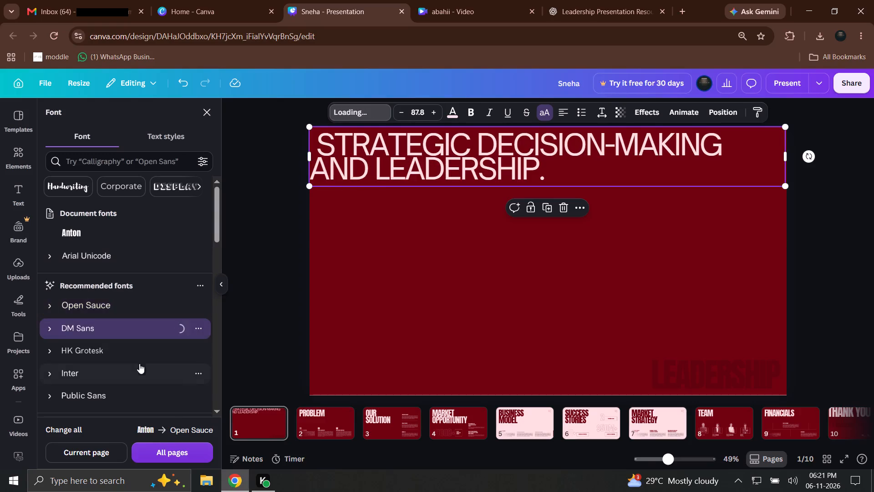
scroll(135, 366, down, 2)
click(117, 337)
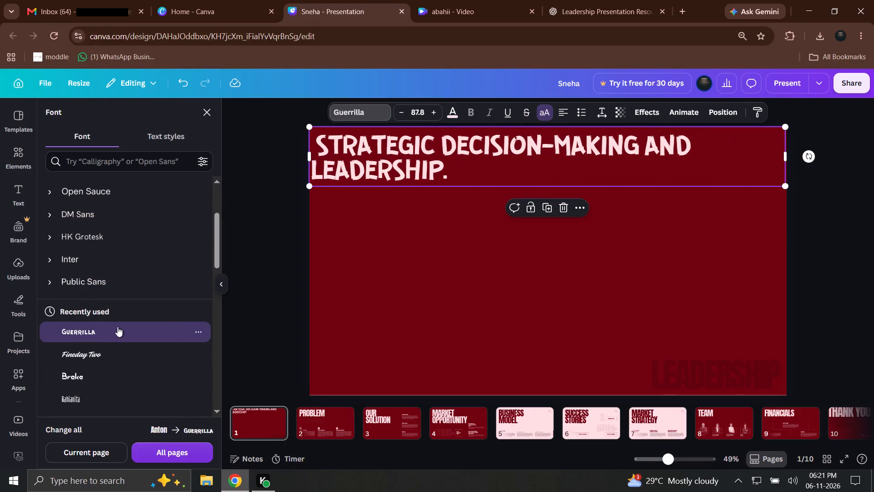
click(381, 261)
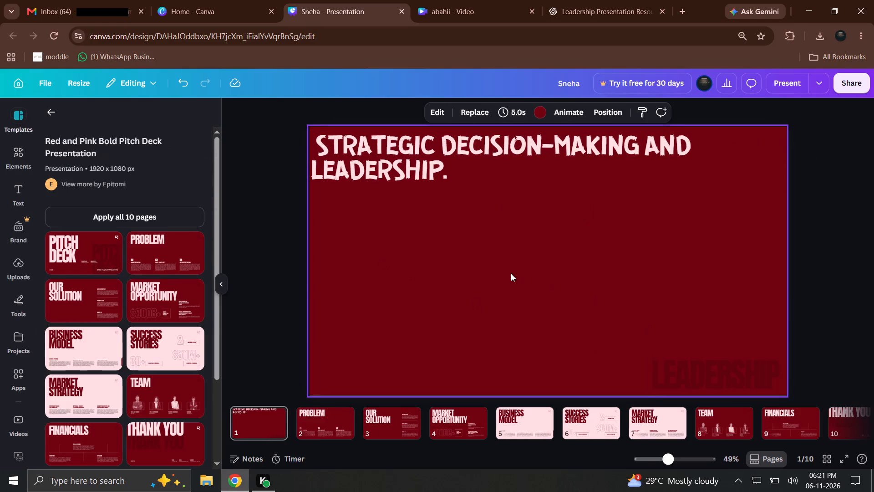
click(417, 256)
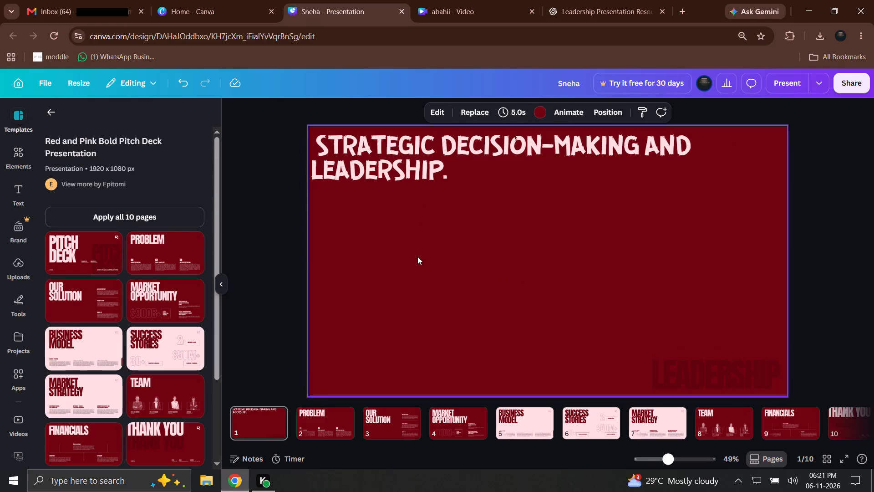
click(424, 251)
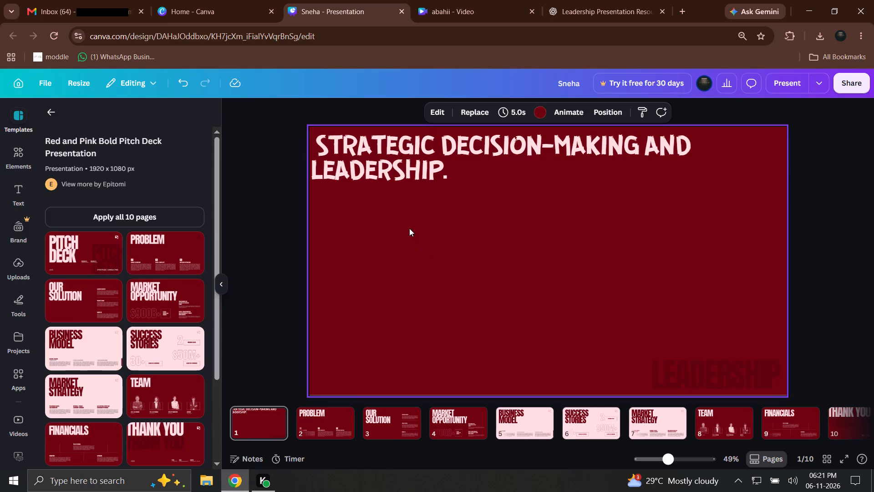
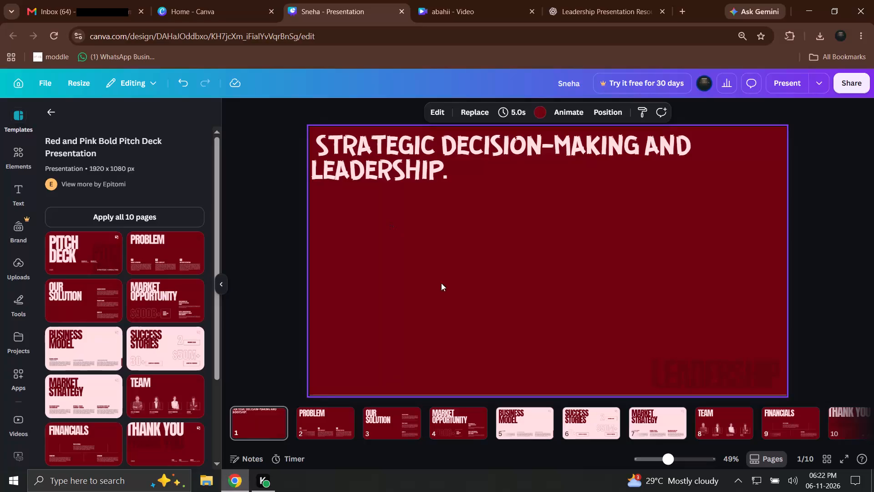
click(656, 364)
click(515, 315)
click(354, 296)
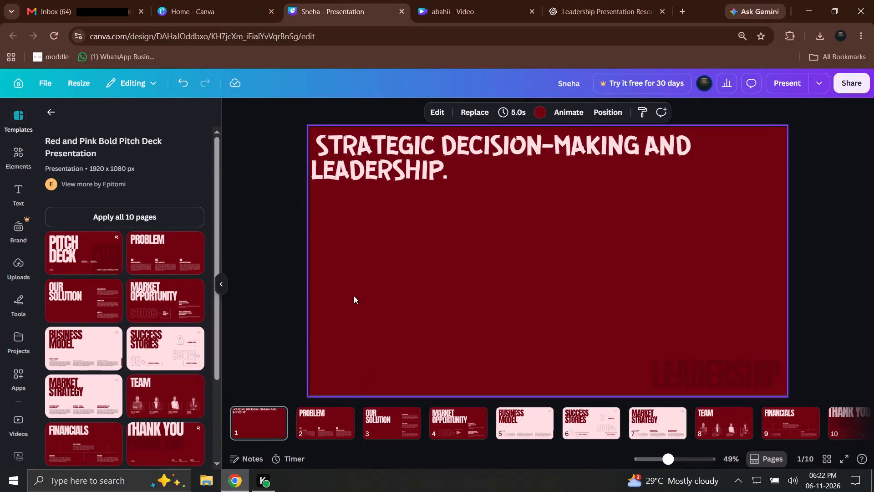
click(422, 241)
Copy the "PROBLEM" heading from page 2, paste it onto page 1 and move it below the title.
click(340, 414)
click(412, 205)
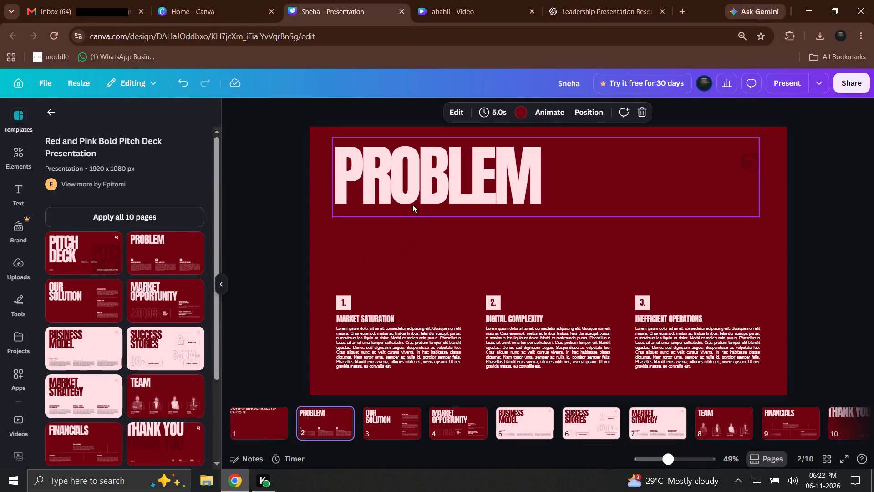
click(542, 240)
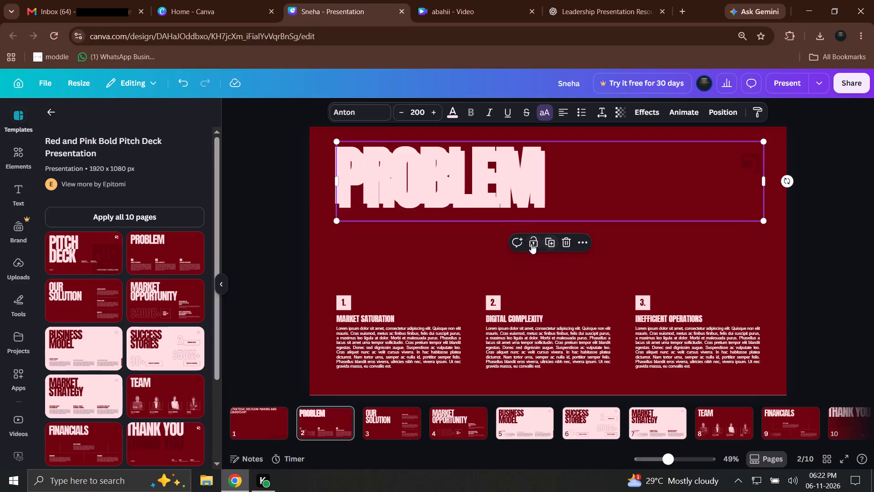
right_click(517, 215)
click(561, 198)
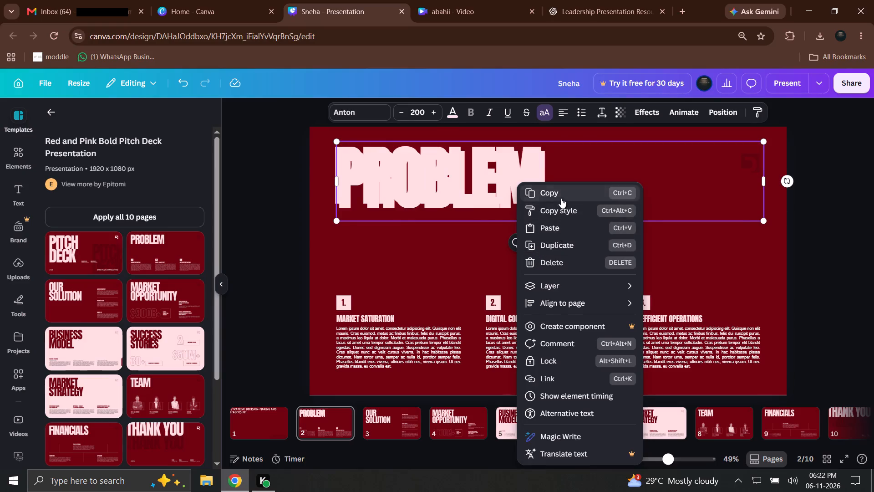
click(267, 434)
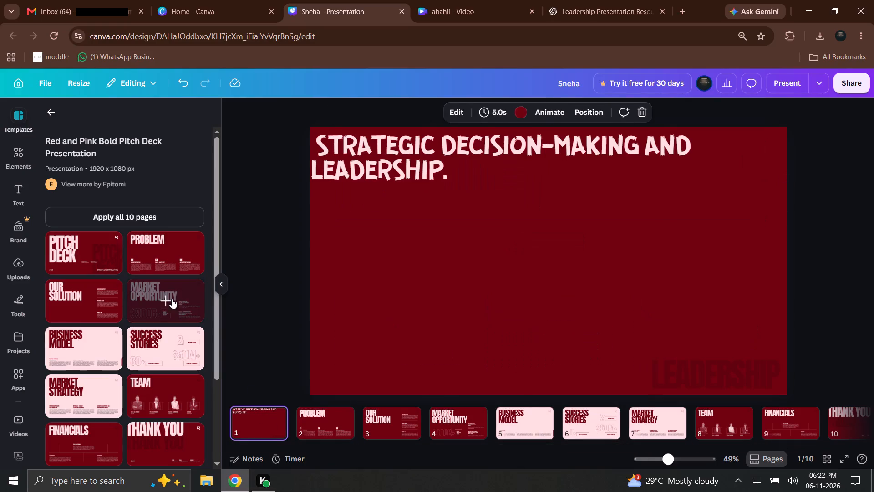
click(320, 245)
right_click(320, 245)
click(358, 257)
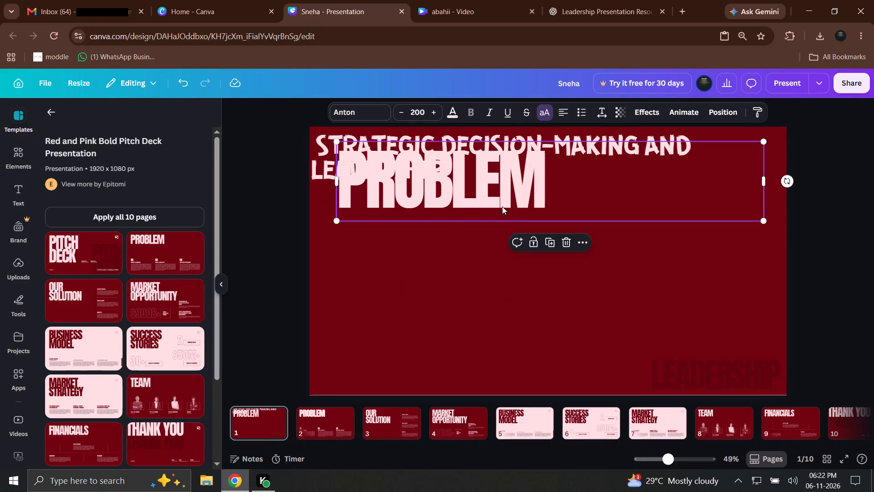
drag(493, 198, 472, 292)
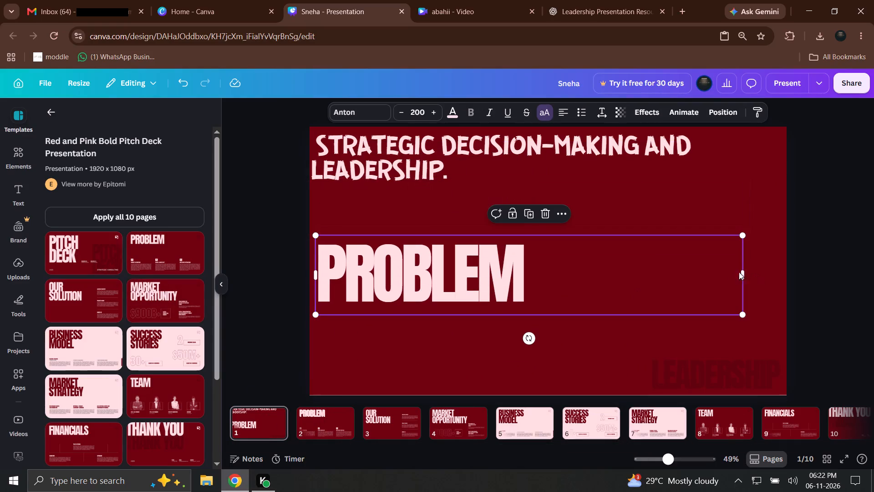
Narrow the pasted heading's box on page 1 and replace its text with "Presented By ;" followed by the presenter's name.
click(739, 272)
drag(749, 276, 546, 282)
click(514, 283)
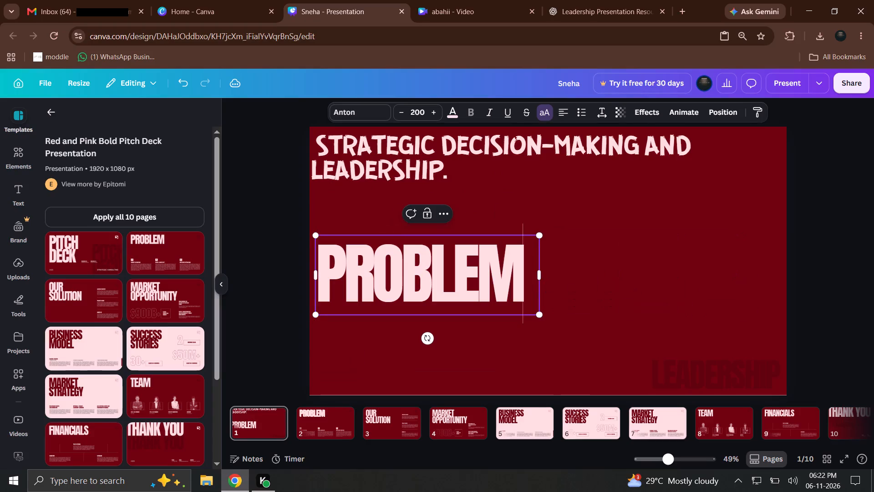
key(ctrl+a)
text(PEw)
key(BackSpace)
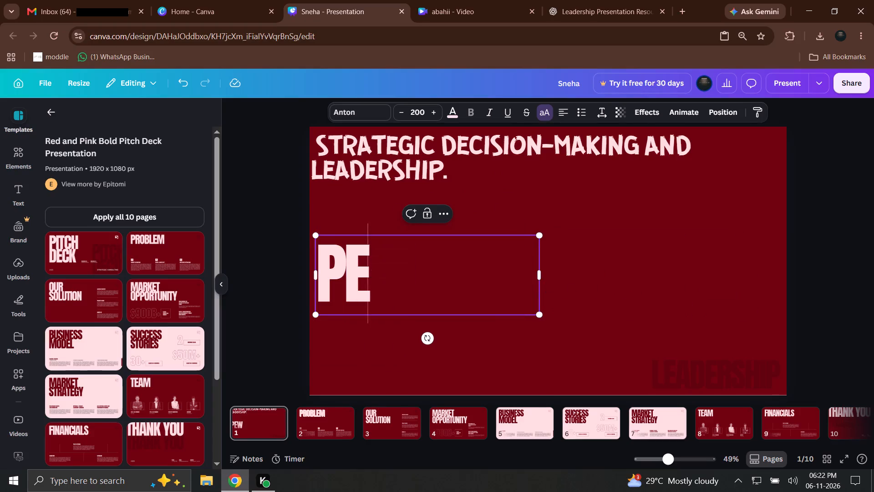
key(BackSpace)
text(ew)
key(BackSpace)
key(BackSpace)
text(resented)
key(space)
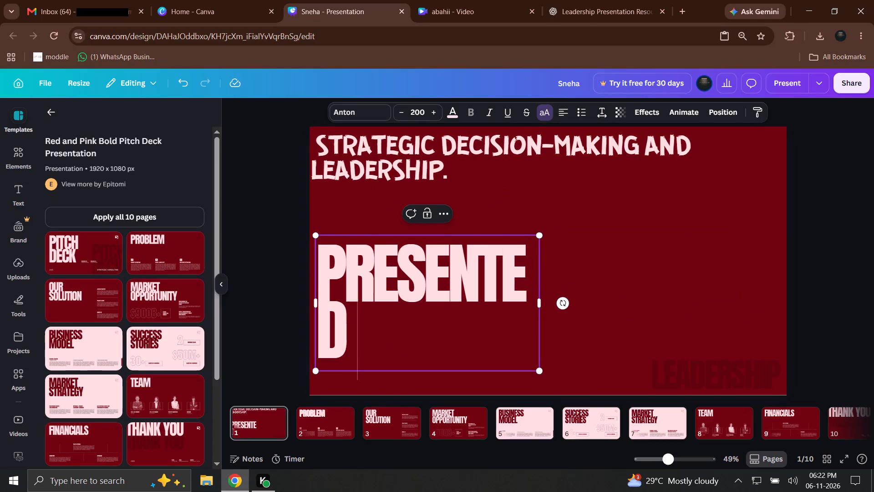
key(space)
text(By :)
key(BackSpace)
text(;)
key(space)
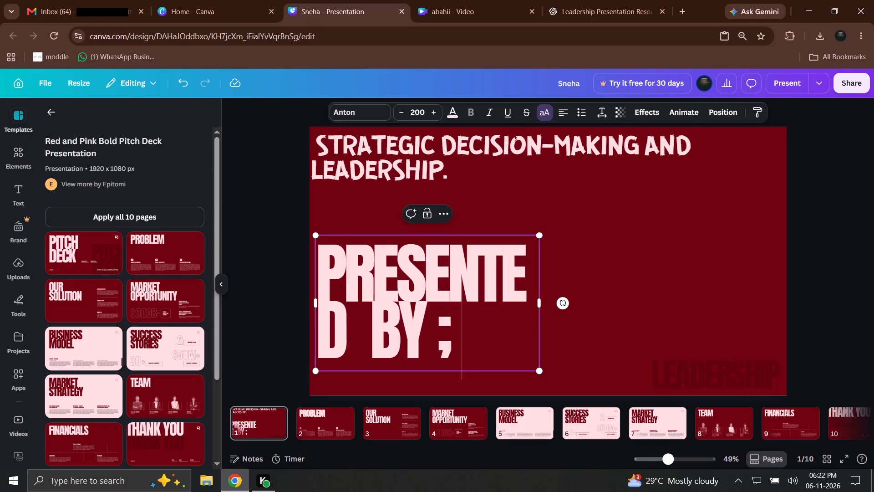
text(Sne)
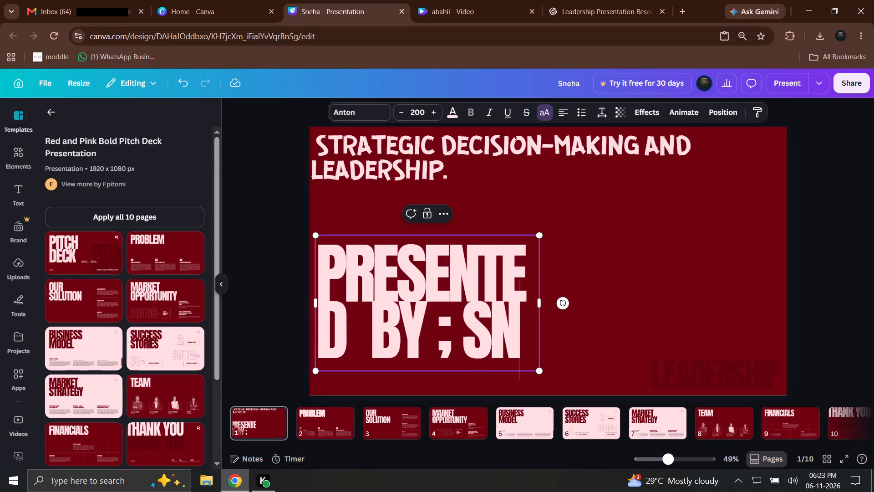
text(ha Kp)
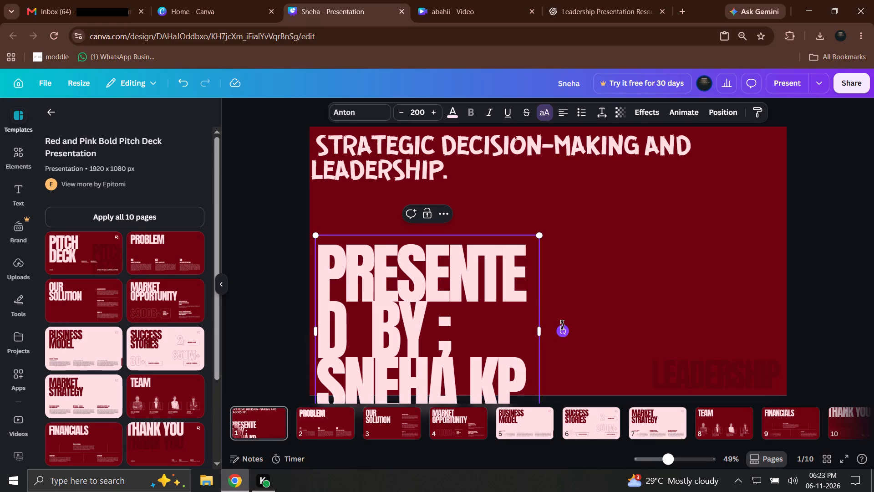
Widen the presenter text box and scale it down to font size 108 in the lower-left area of page 1.
drag(540, 329, 768, 312)
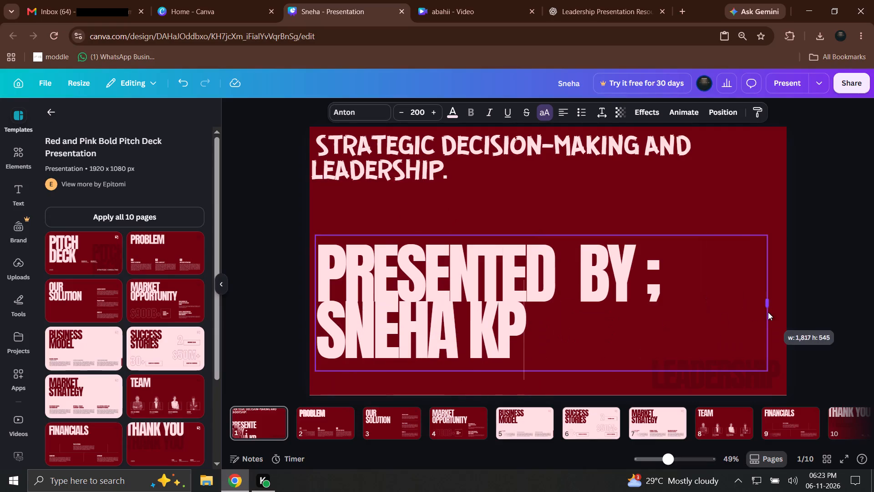
drag(768, 312, 716, 312)
drag(713, 231, 532, 303)
click(608, 325)
click(451, 343)
click(516, 315)
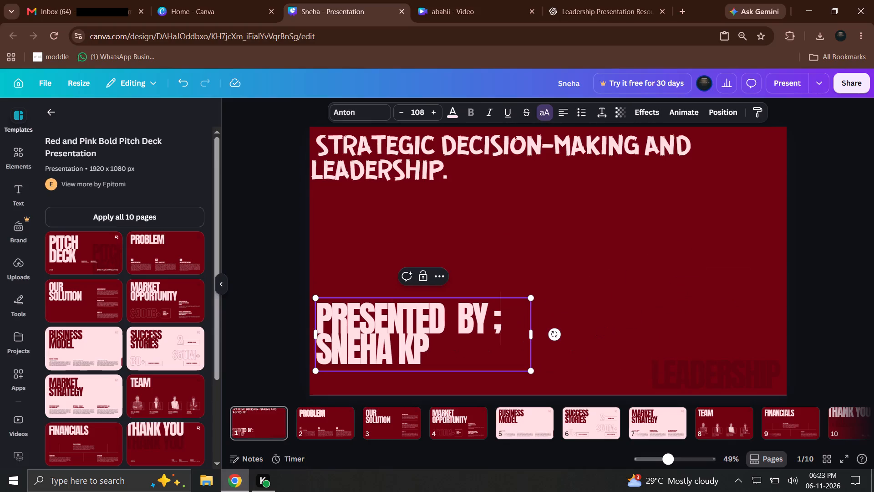
click(461, 343)
click(581, 306)
click(443, 336)
Set the presenter text in Glacial Indifference and widen its box so "Presented By ;" fits on one line.
click(376, 111)
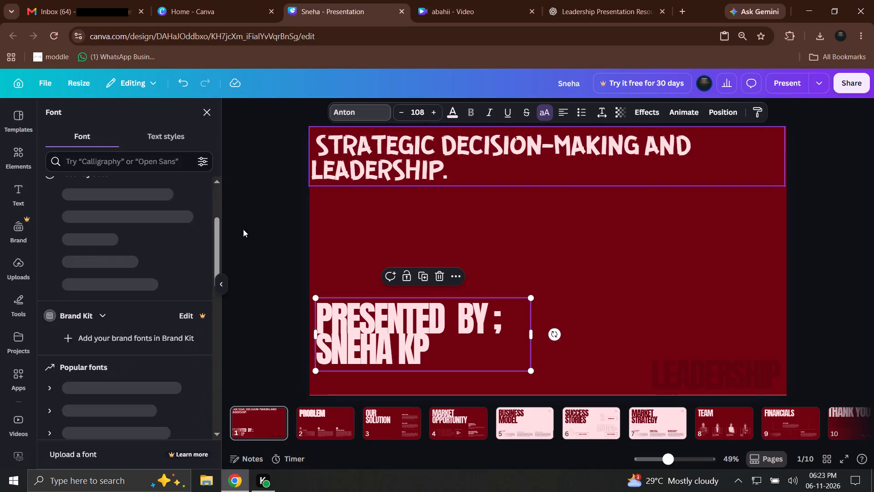
scroll(118, 291, down, 5)
click(115, 263)
scroll(115, 277, down, 2)
click(110, 257)
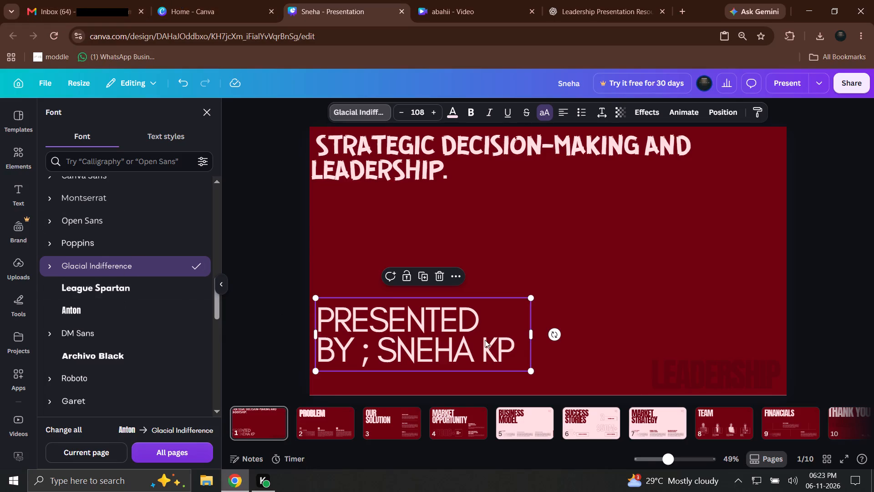
drag(532, 332, 603, 331)
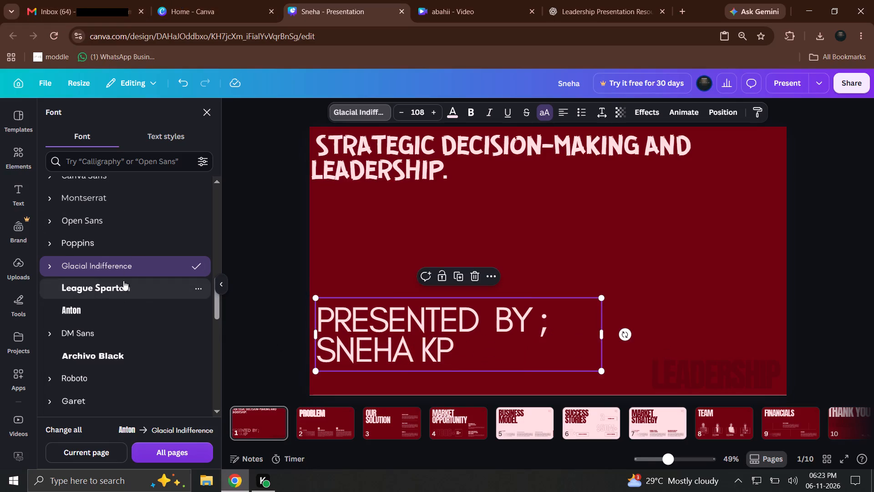
click(685, 283)
click(640, 264)
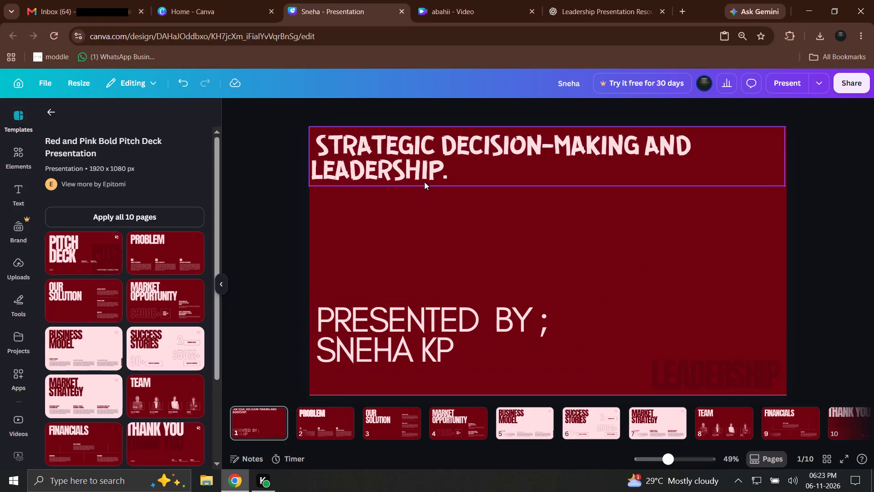
click(427, 167)
click(799, 248)
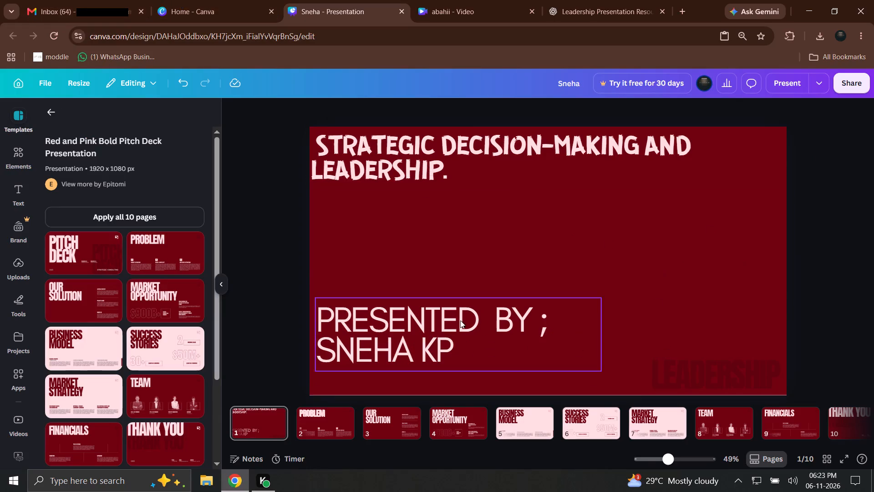
Scale the presenter text box down to font size 92.4.
click(478, 320)
drag(604, 297, 565, 318)
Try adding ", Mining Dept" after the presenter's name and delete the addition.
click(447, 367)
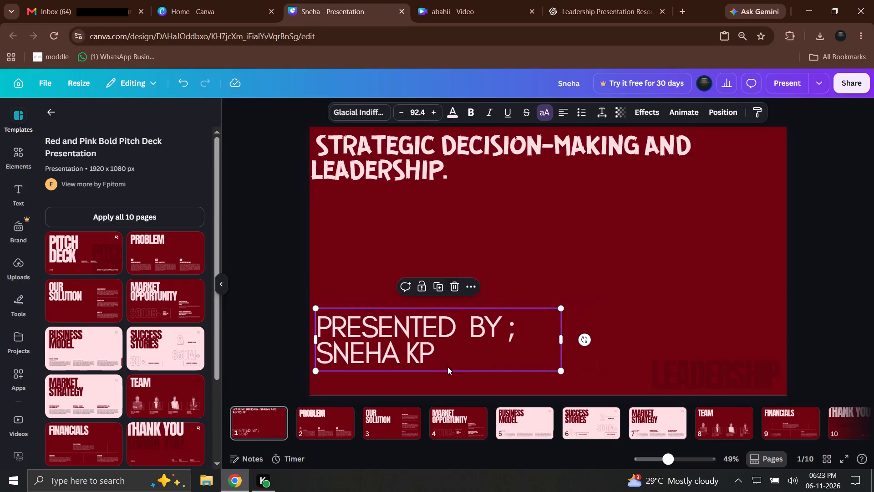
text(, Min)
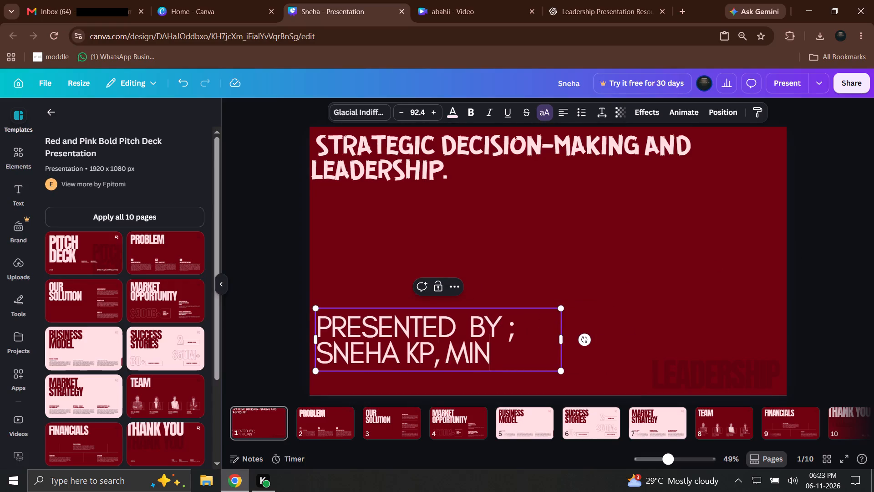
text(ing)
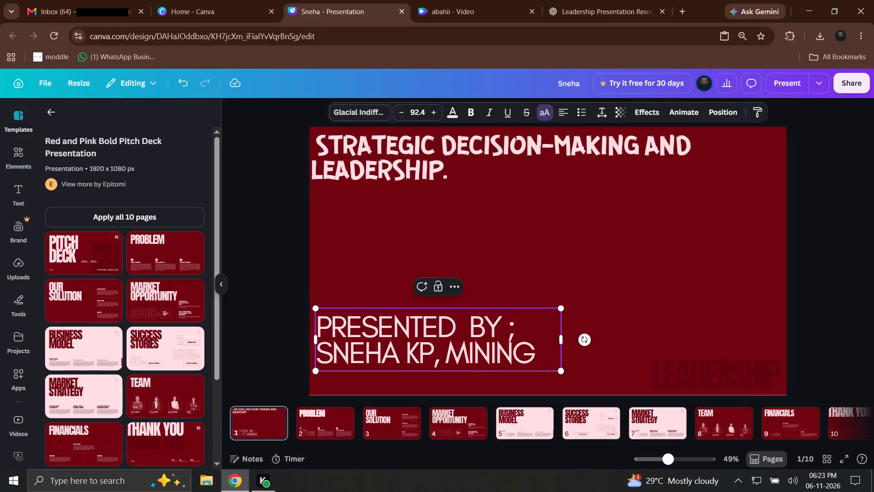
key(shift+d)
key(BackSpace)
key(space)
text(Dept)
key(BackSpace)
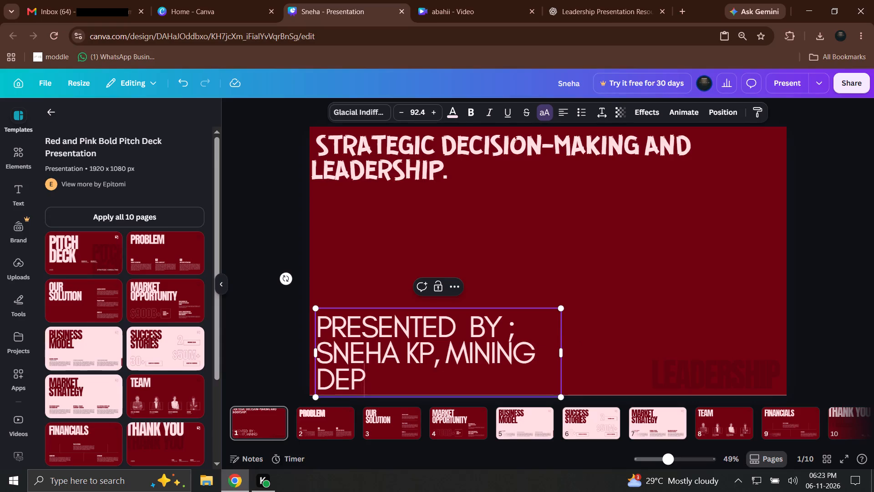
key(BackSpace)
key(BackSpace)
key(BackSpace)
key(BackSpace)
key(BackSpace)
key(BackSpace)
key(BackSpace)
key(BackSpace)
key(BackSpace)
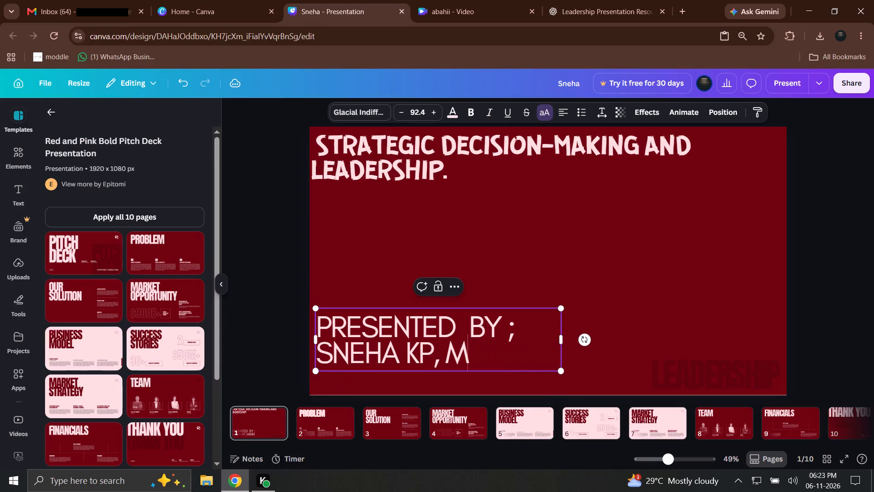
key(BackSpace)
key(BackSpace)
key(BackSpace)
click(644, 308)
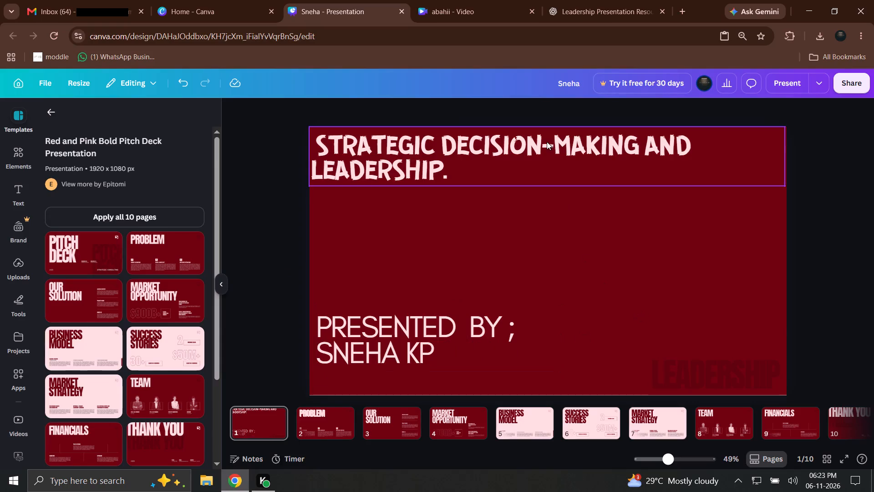
Move the presenter text slightly down, closer to the bottom-left corner of page 1.
drag(443, 322, 440, 334)
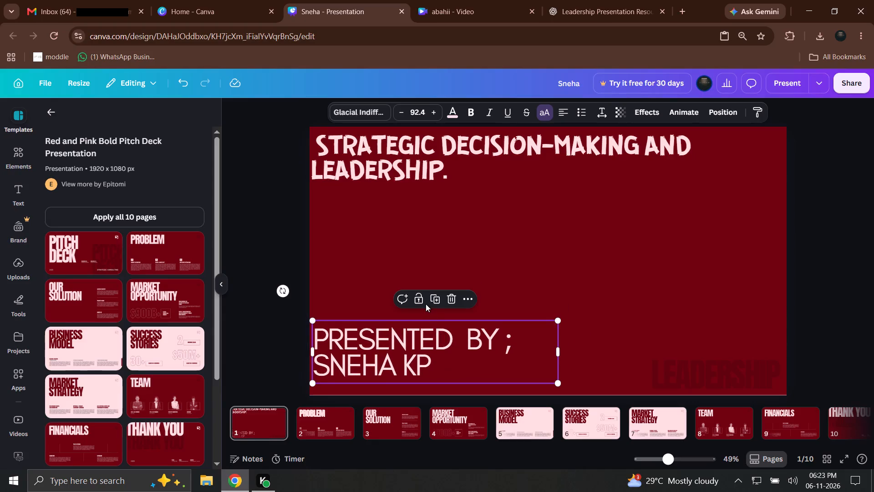
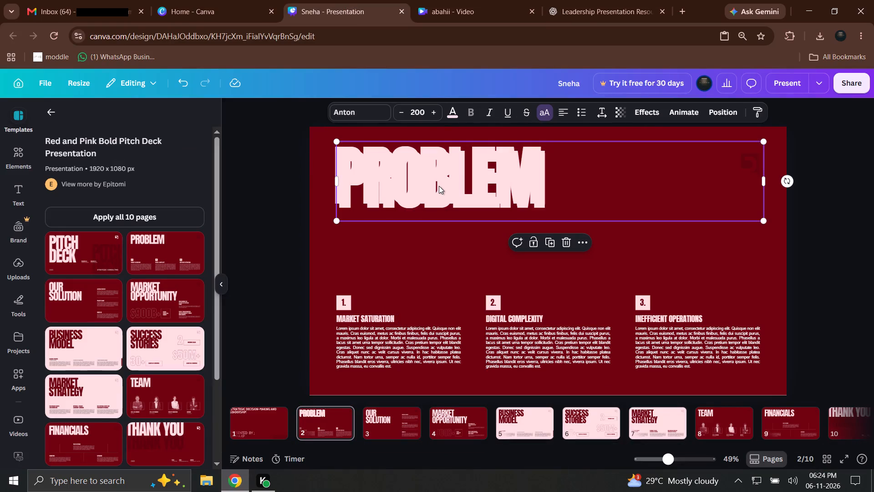
key(BackSpace)
double_click(415, 169)
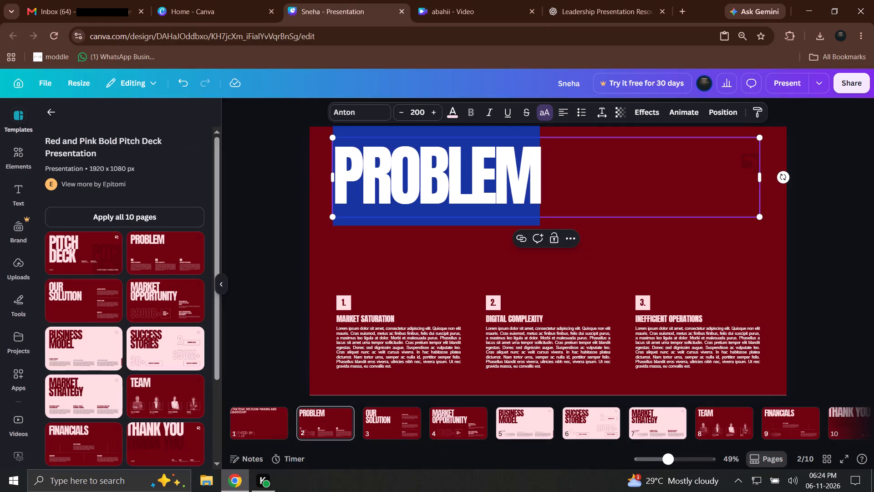
key(ctrl+v)
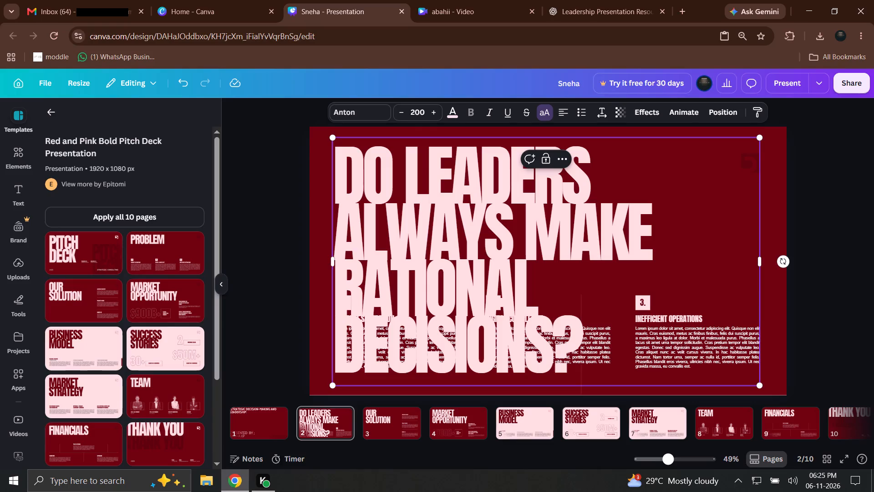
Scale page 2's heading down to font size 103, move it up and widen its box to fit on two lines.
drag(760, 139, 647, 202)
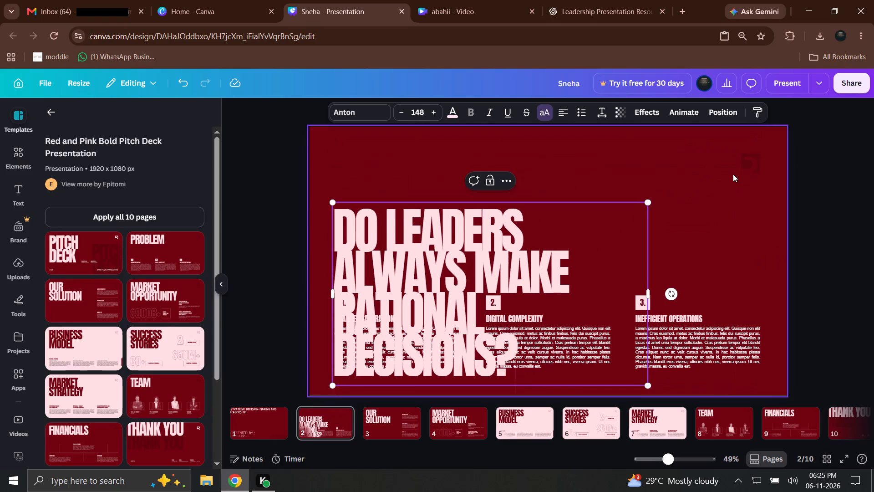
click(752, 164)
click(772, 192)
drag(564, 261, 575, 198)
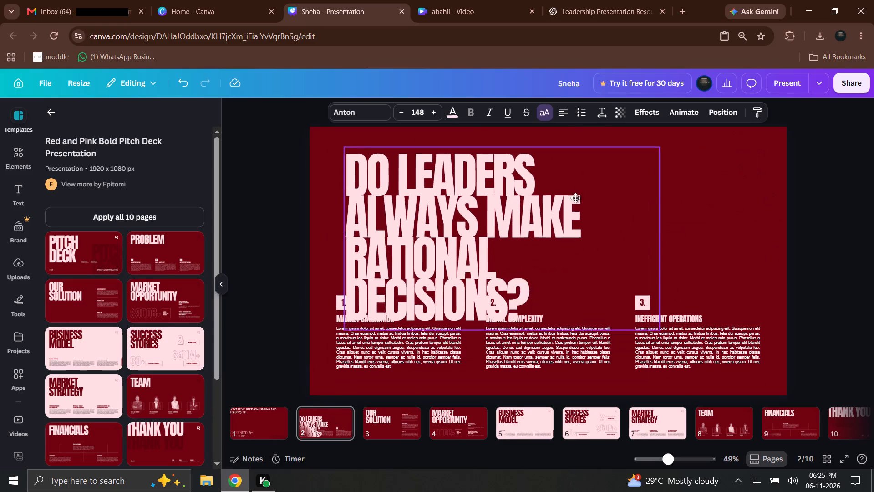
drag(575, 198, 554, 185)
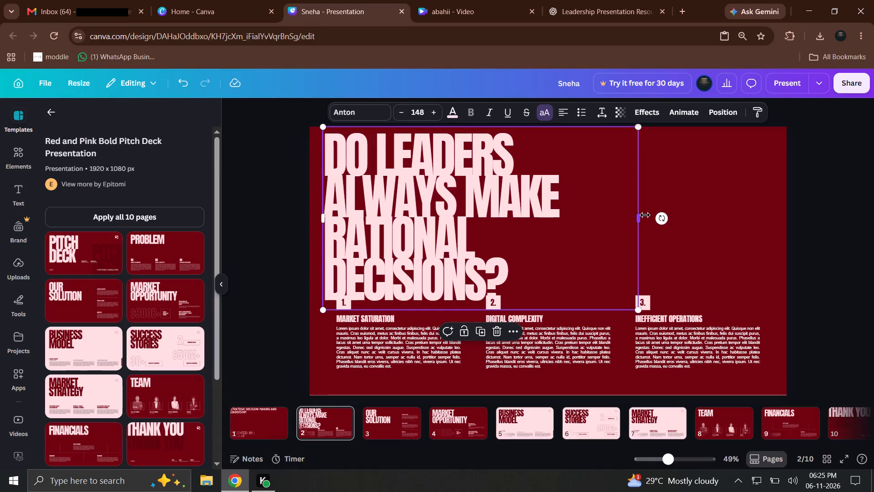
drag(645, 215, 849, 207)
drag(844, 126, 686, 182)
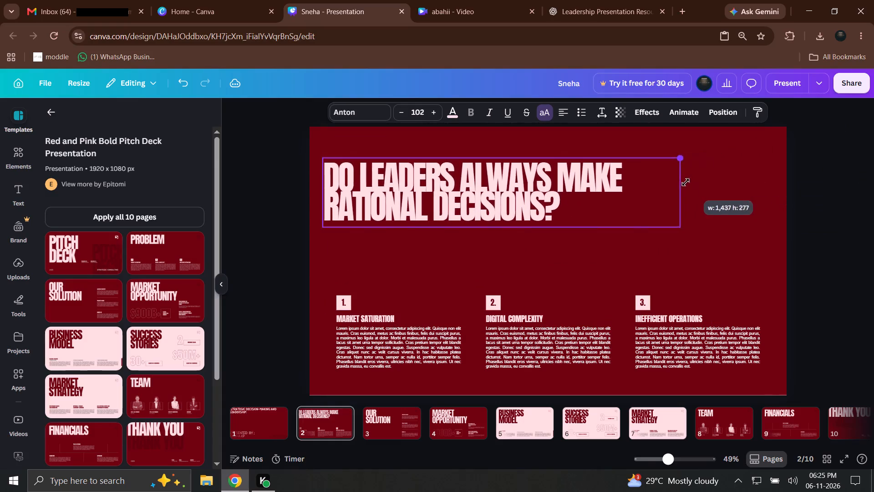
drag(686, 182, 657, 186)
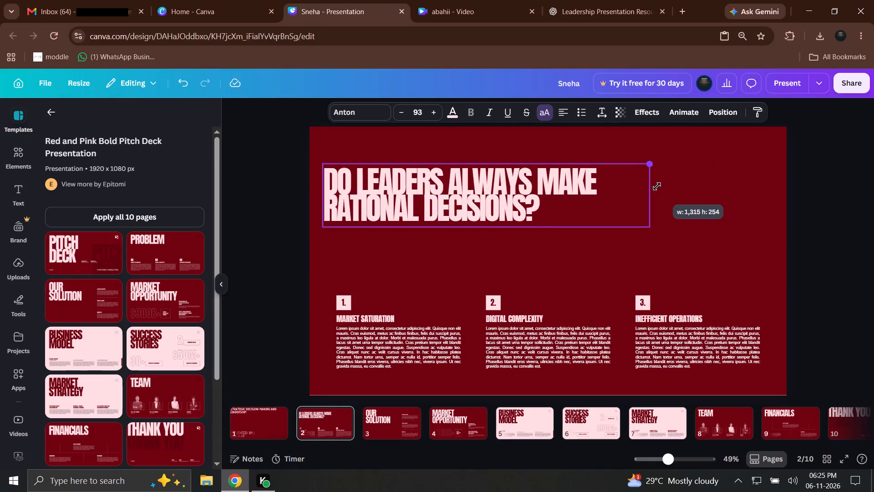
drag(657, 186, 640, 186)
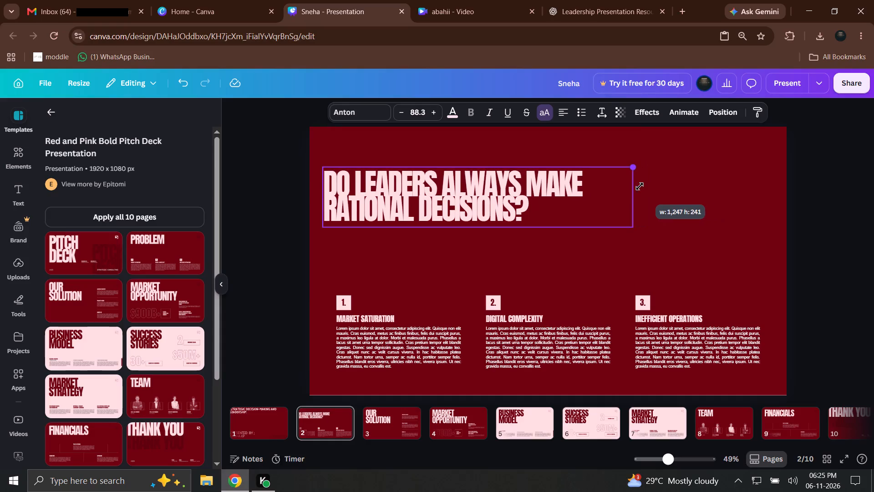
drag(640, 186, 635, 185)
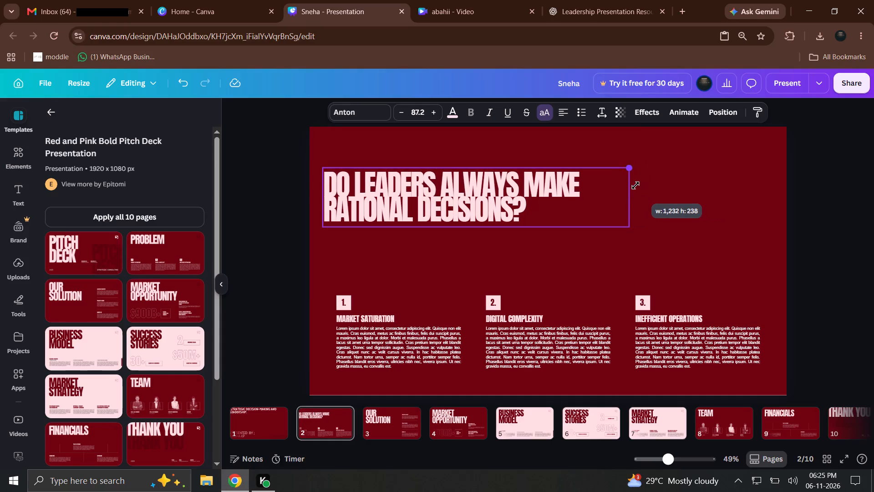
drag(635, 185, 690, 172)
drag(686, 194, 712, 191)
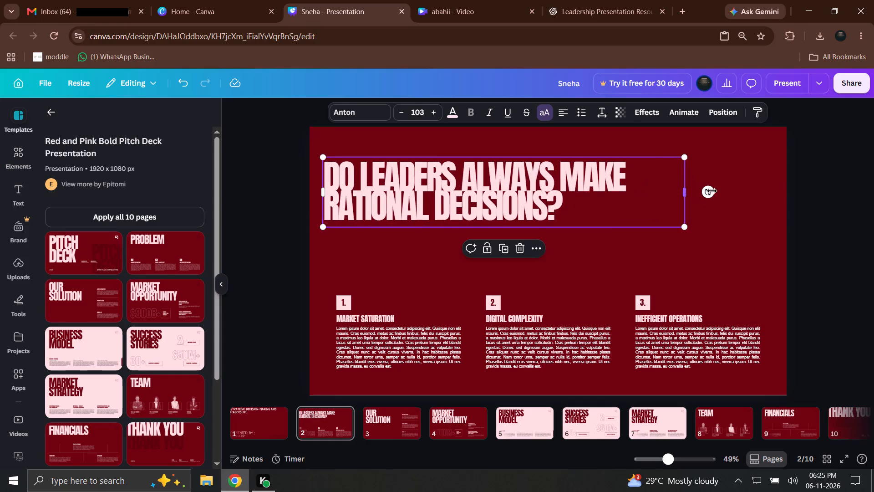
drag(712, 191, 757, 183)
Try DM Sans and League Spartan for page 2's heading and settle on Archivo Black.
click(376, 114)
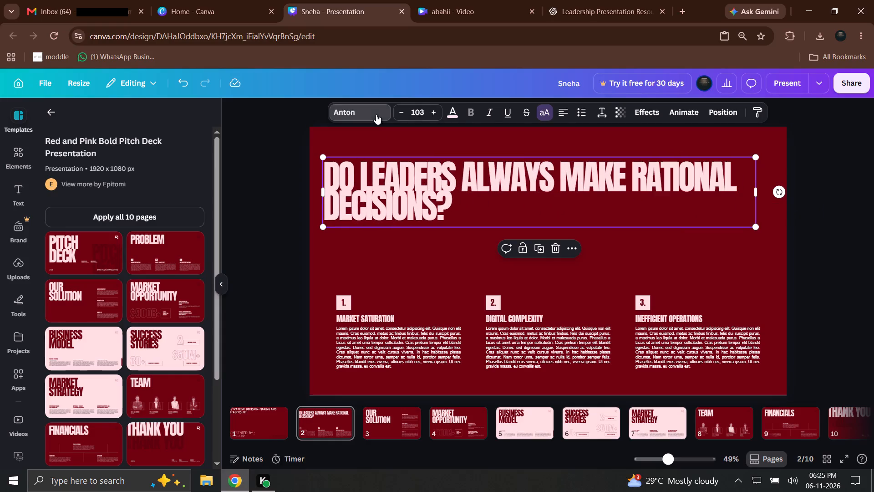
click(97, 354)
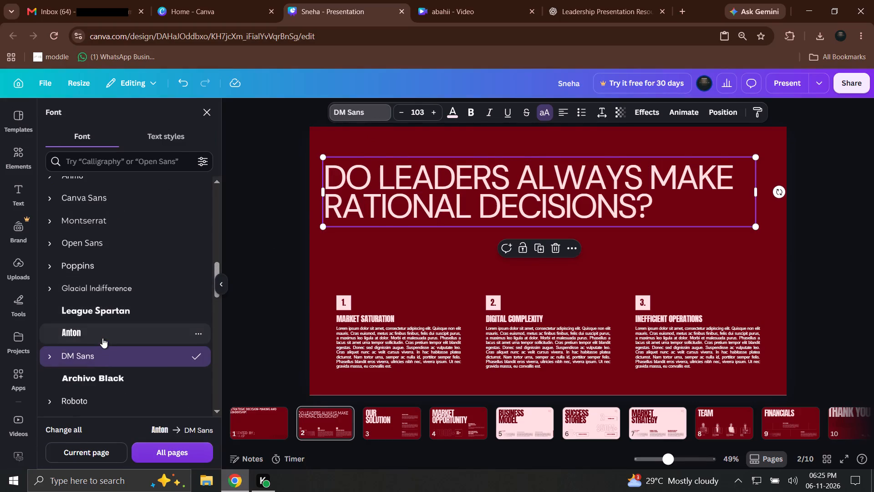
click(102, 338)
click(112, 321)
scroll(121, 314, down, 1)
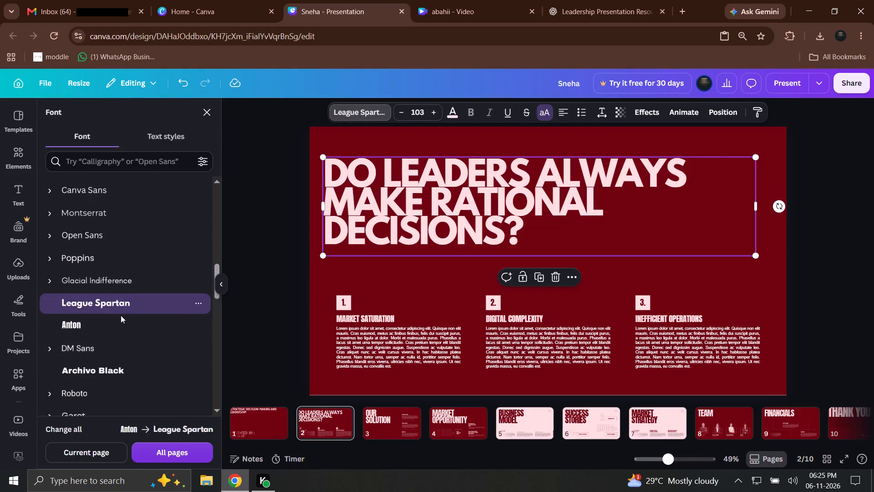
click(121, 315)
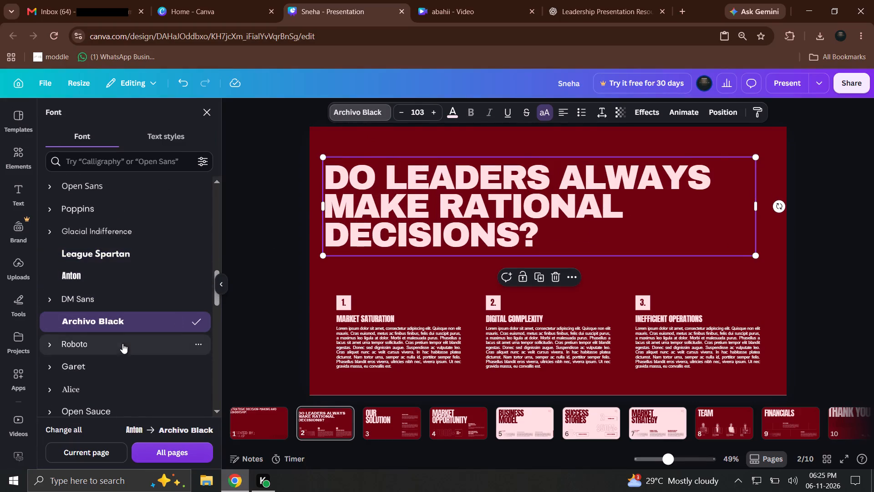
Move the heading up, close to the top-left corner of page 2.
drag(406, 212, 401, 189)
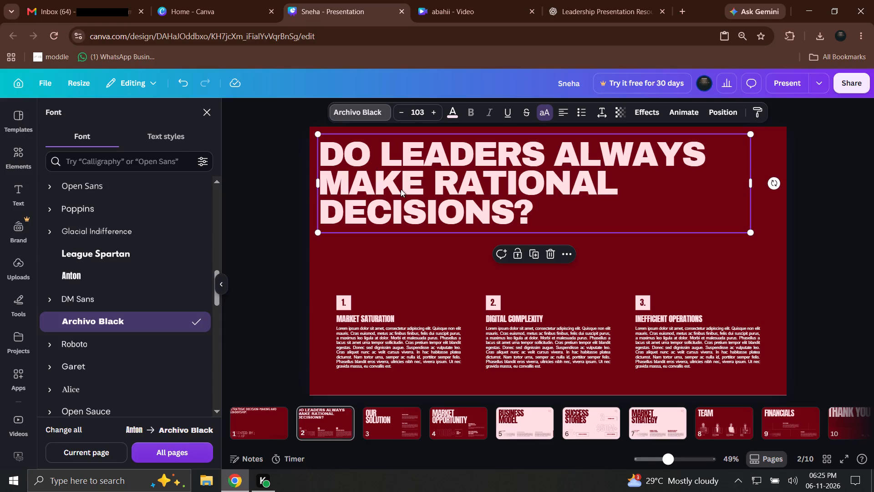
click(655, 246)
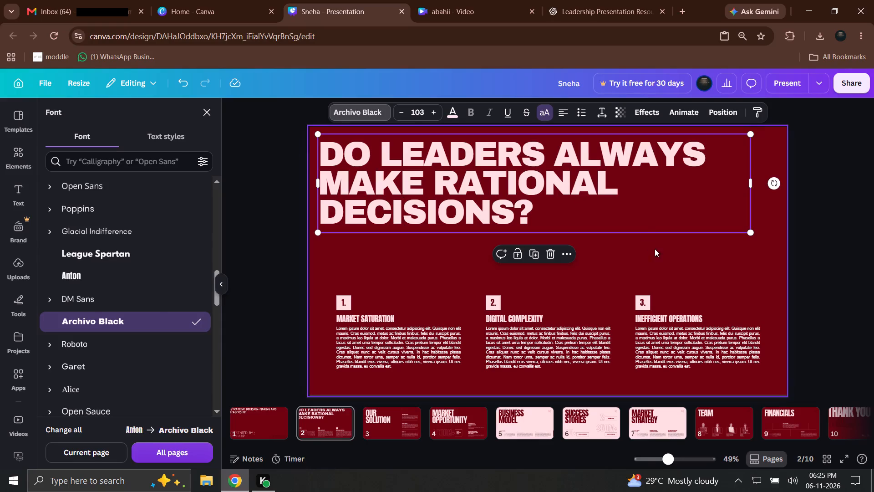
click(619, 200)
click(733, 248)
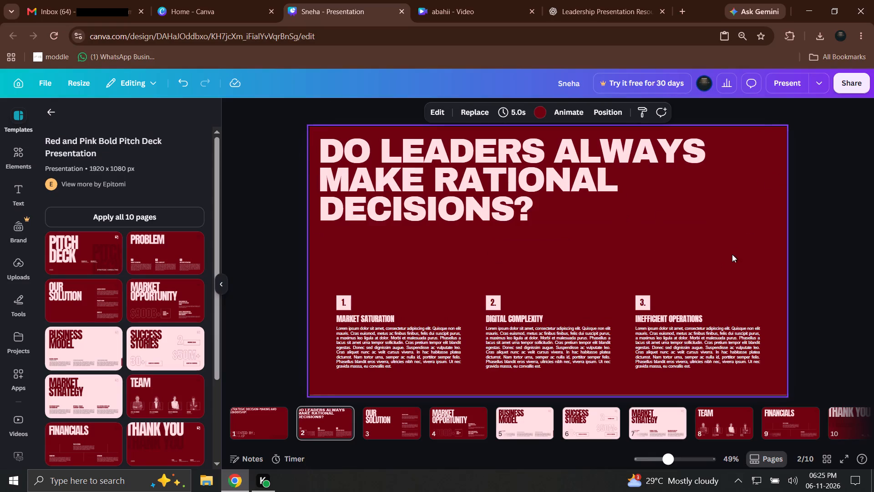
Delete the three numbered text blocks below the heading on page 2.
drag(349, 255, 721, 348)
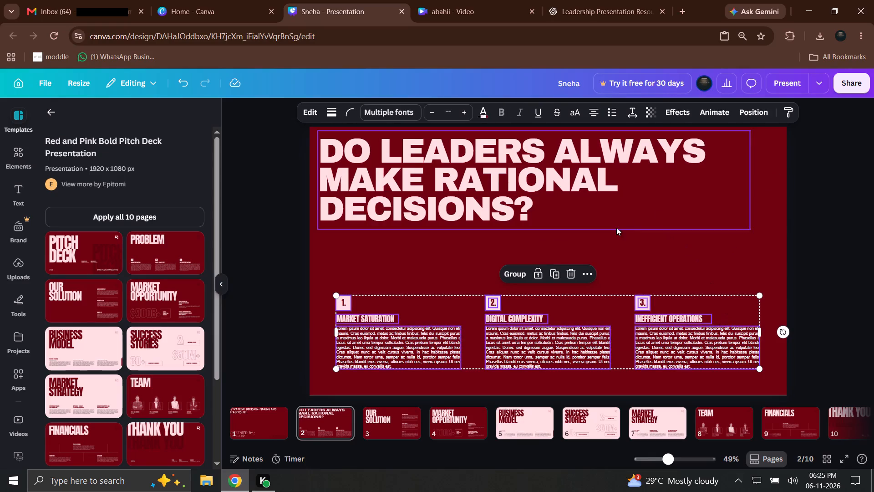
click(566, 275)
Fit the heading on one line at font size 38.3 and place it near the top of page 2.
click(559, 201)
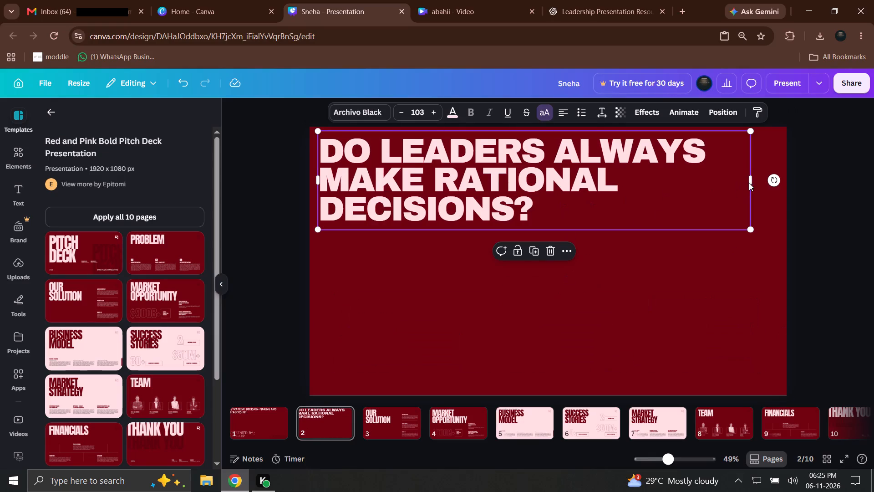
drag(754, 179, 873, 192)
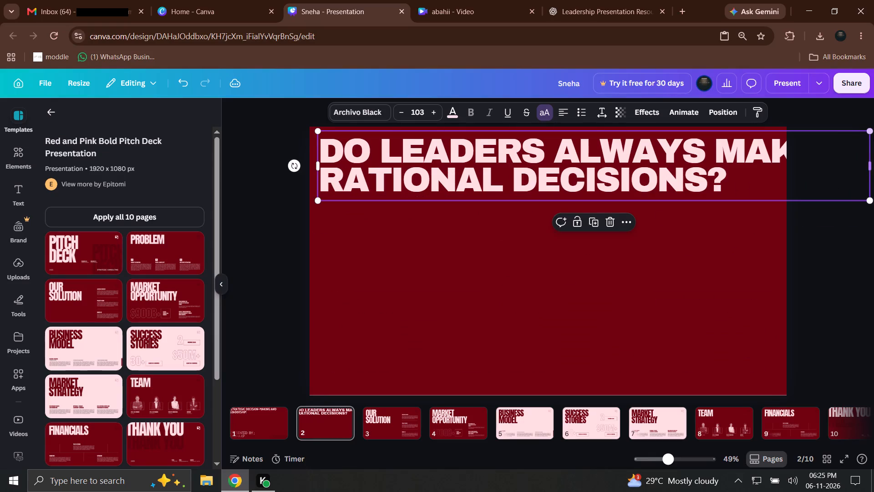
drag(873, 133, 799, 177)
drag(799, 177, 872, 168)
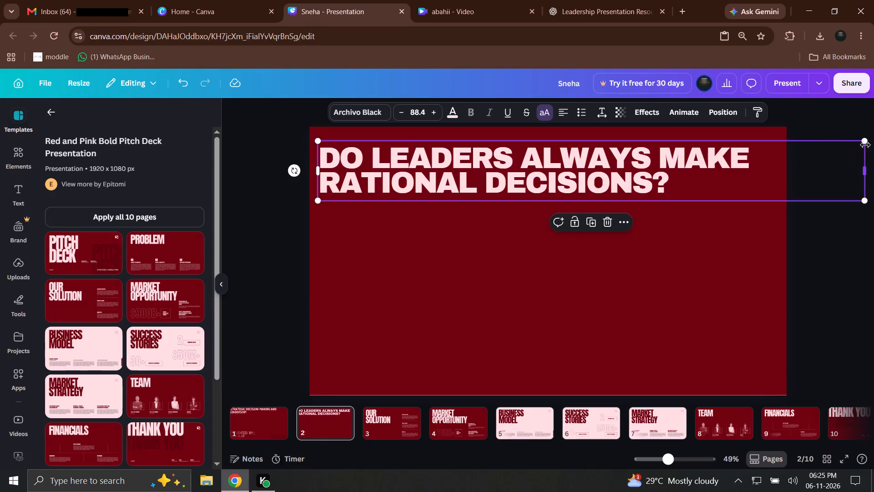
drag(865, 145, 721, 194)
drag(721, 140, 572, 207)
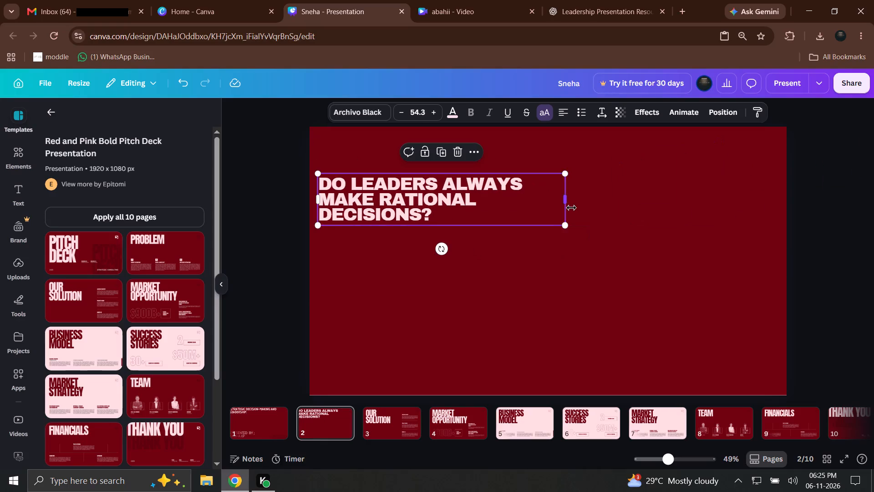
drag(571, 208, 777, 200)
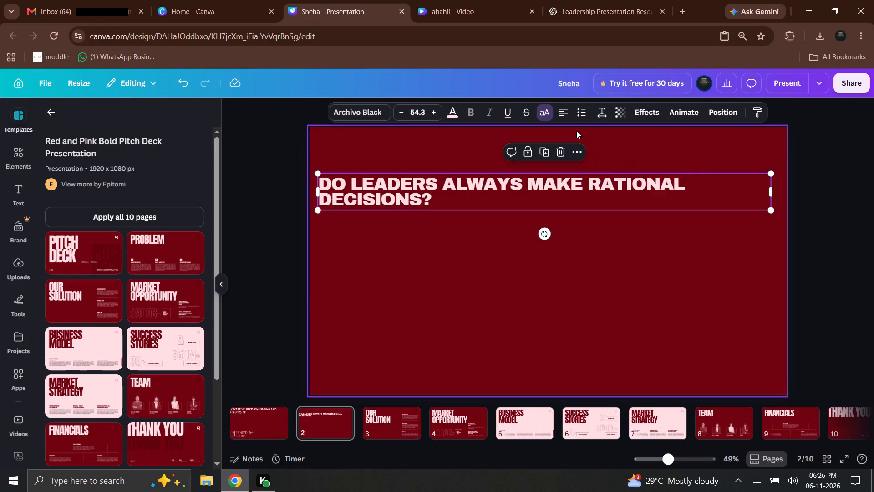
click(623, 210)
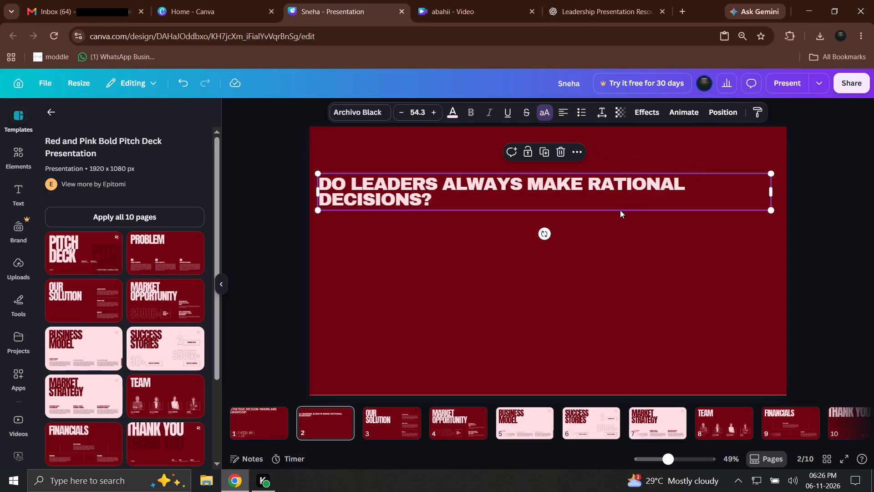
drag(772, 194, 806, 194)
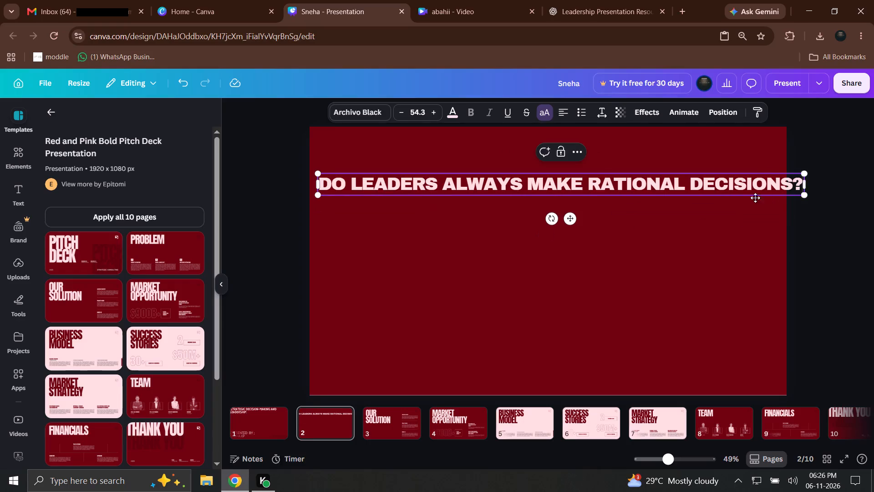
drag(806, 173, 663, 202)
click(628, 303)
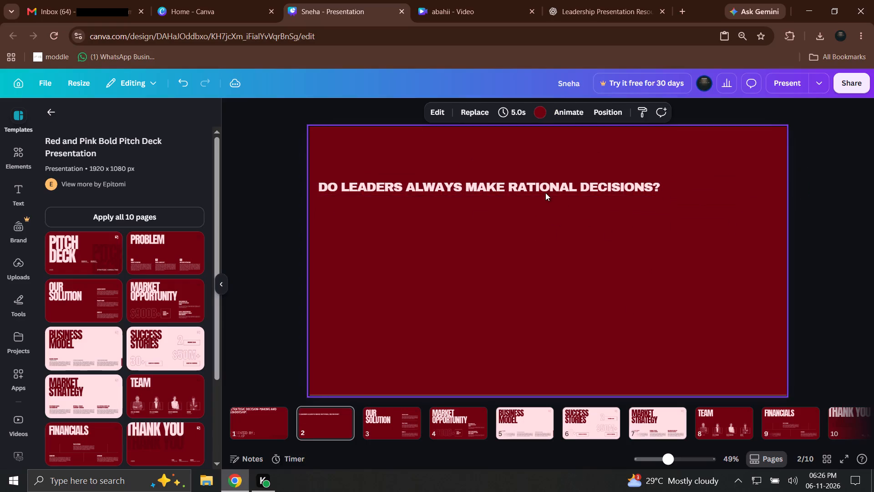
drag(545, 193, 584, 169)
Set page 2's heading in Gagalin and narrow its box to fit the text on one line.
click(372, 110)
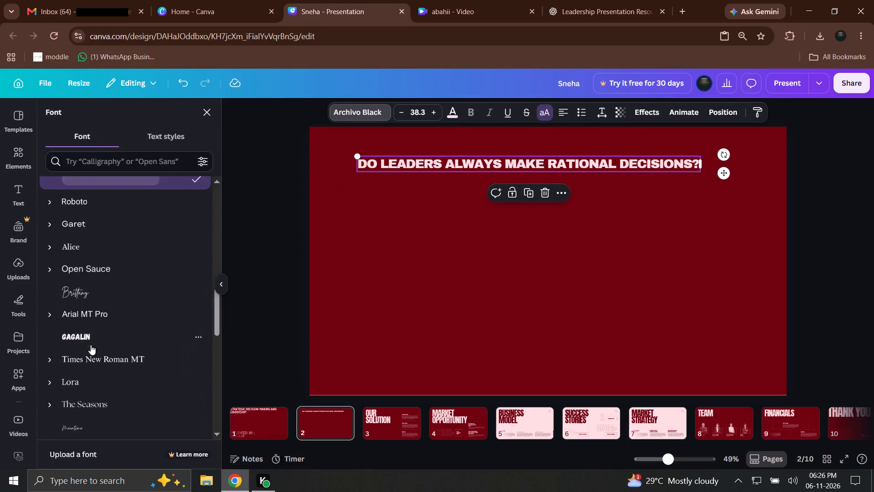
scroll(90, 351, down, 4)
click(123, 269)
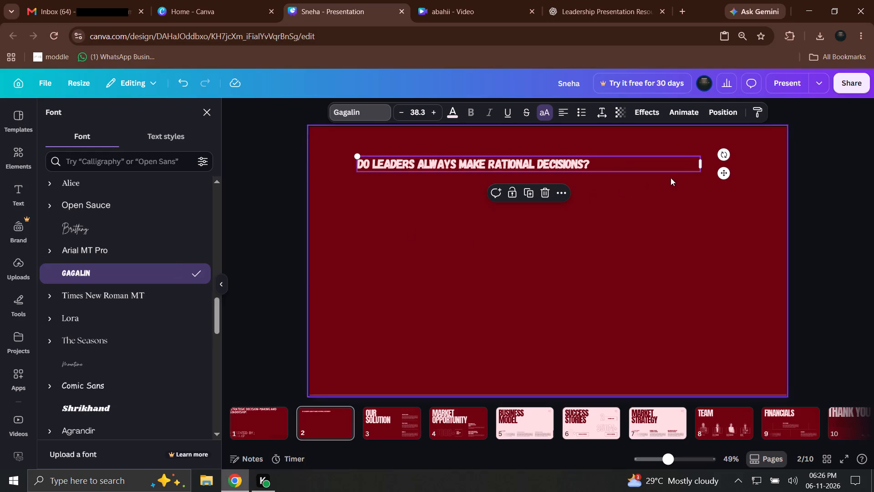
click(700, 162)
drag(703, 162, 596, 168)
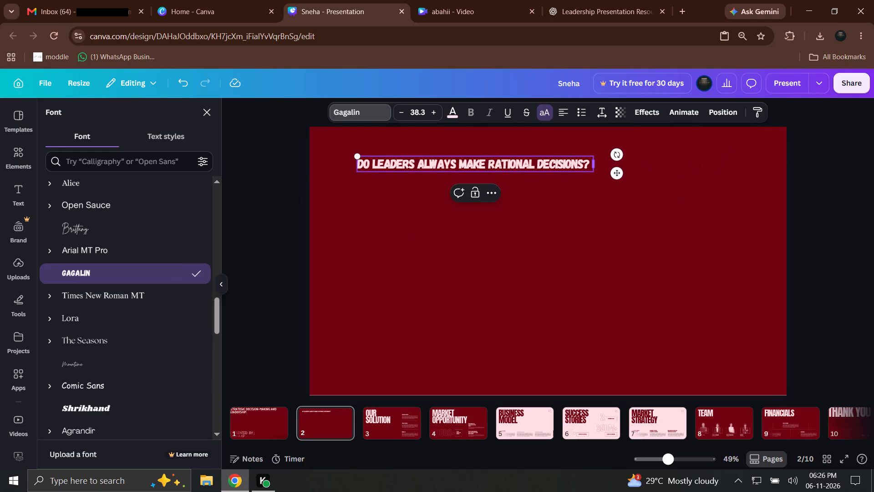
Move page 2's heading closer to the slide's left edge and enlarge it to about font size 65.3, keeping it on one line.
drag(356, 157, 328, 136)
drag(594, 171, 694, 223)
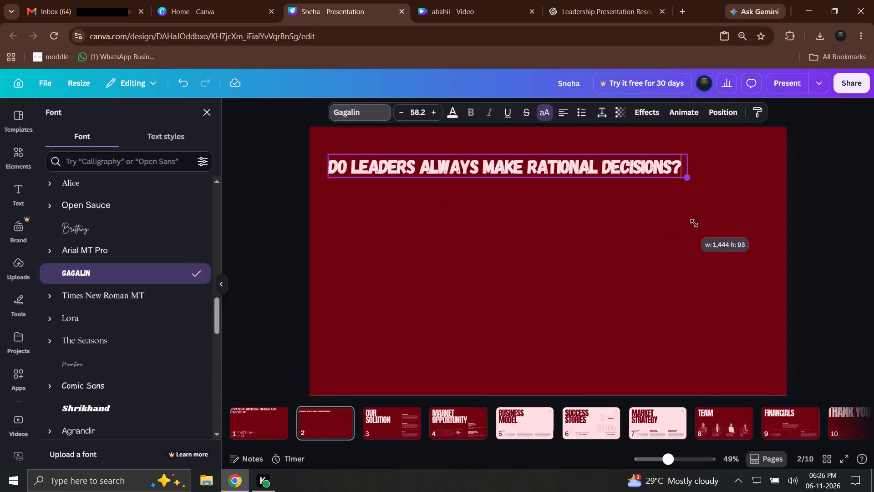
drag(694, 223, 726, 271)
click(704, 283)
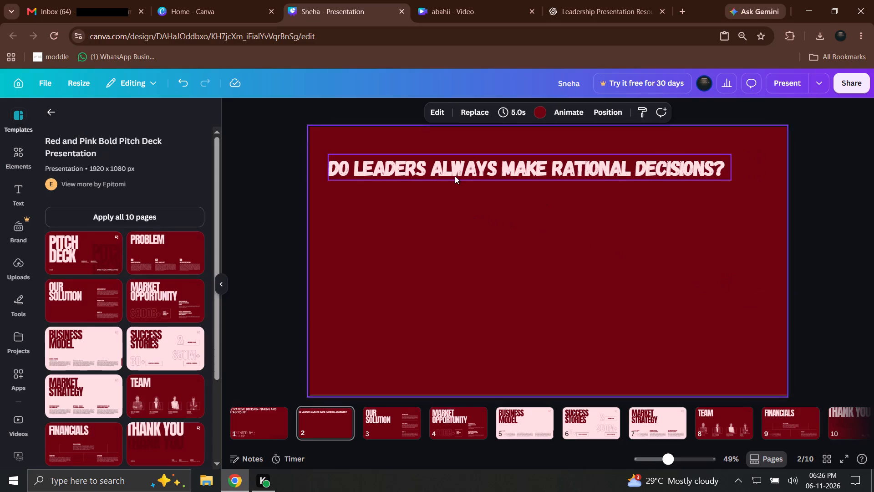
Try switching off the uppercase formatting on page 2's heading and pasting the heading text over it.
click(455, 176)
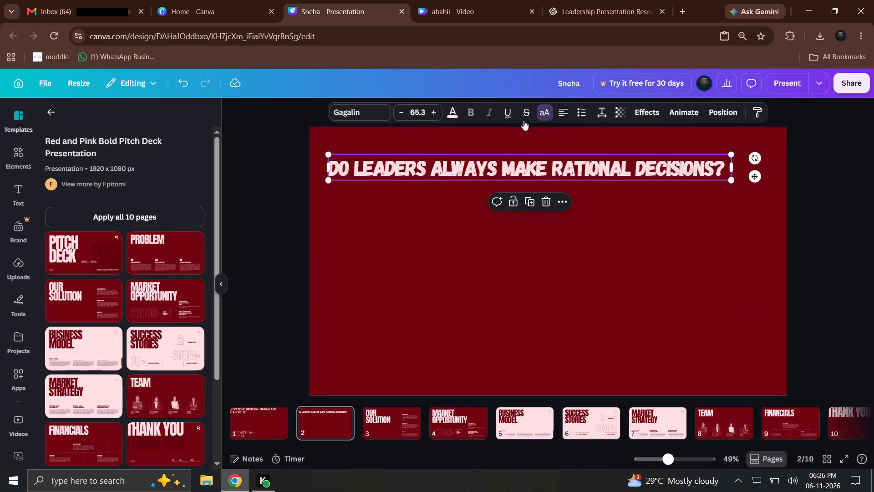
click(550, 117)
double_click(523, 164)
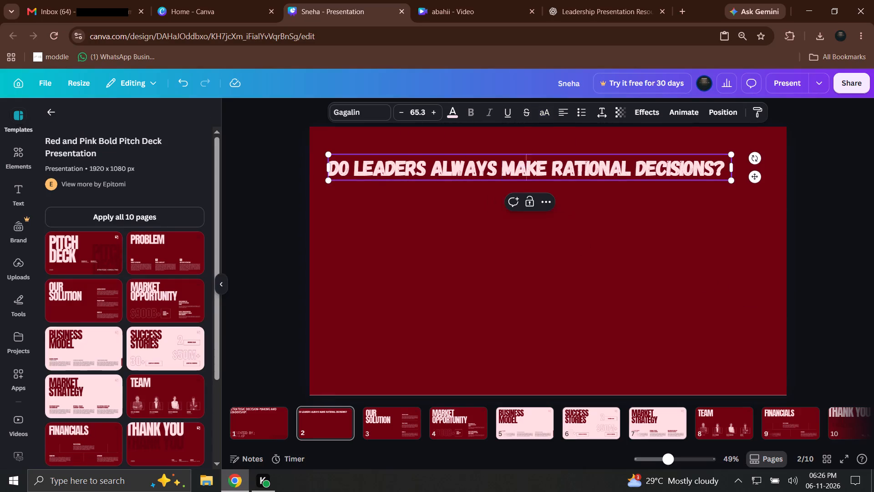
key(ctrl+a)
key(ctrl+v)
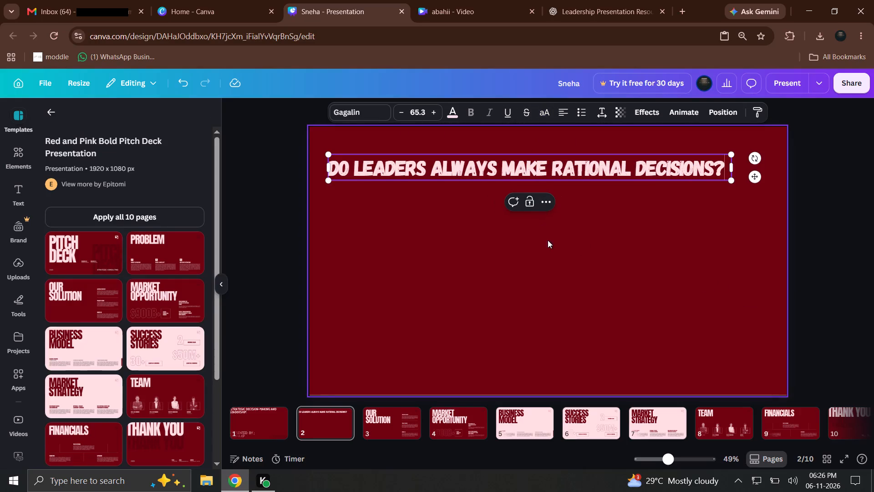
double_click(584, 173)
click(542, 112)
Clear page 2's heading, switch off its uppercase formatting and start retyping it with "Do".
double_click(554, 167)
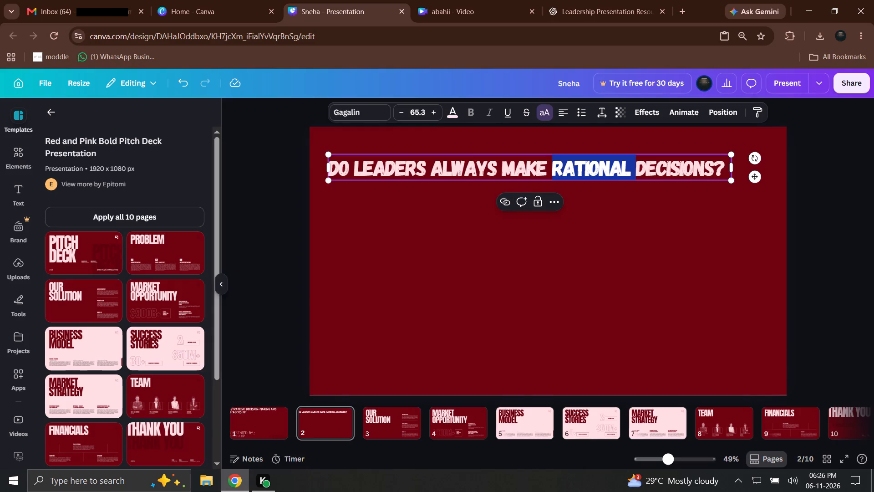
key(ctrl+a)
text(DO)
key(BackSpace)
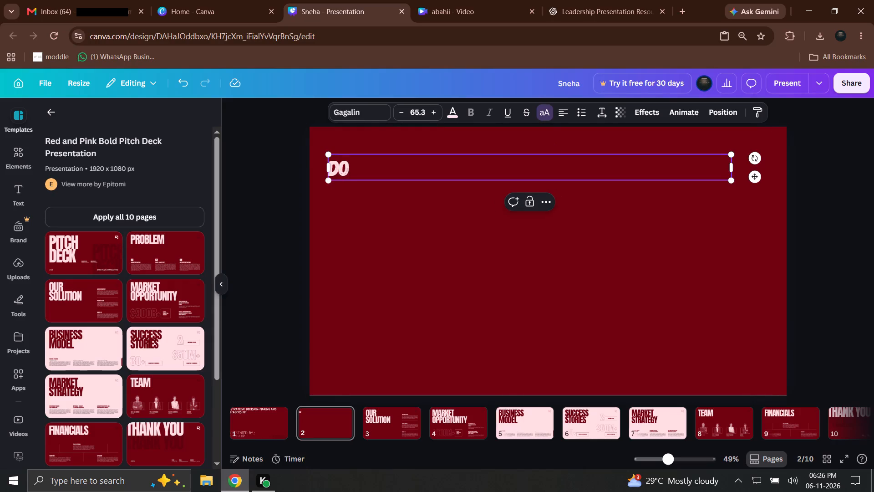
key(o)
click(542, 117)
key(space)
text(lea)
key(BackSpace)
key(BackSpace)
key(BackSpace)
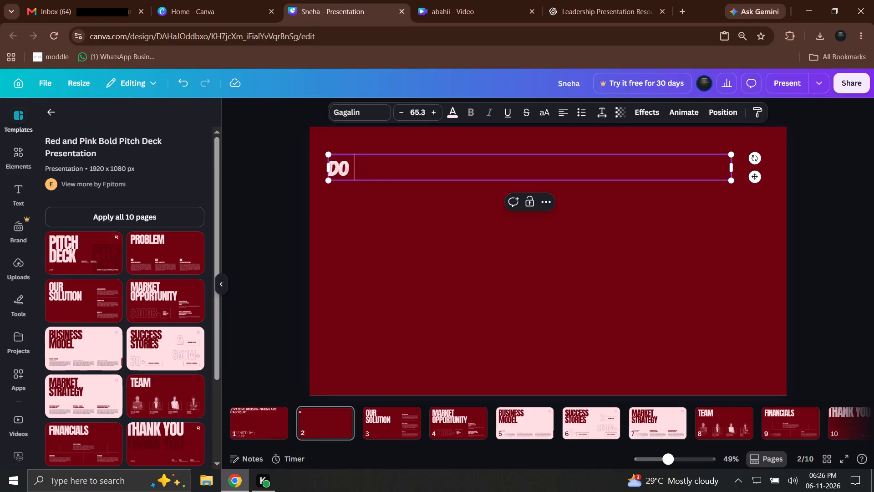
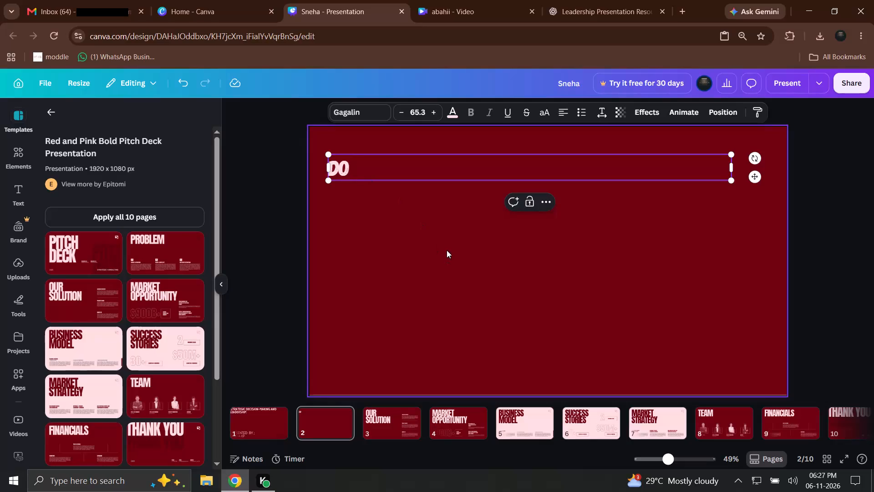
Change the font of page 2's heading to Times New Roman MT.
click(415, 214)
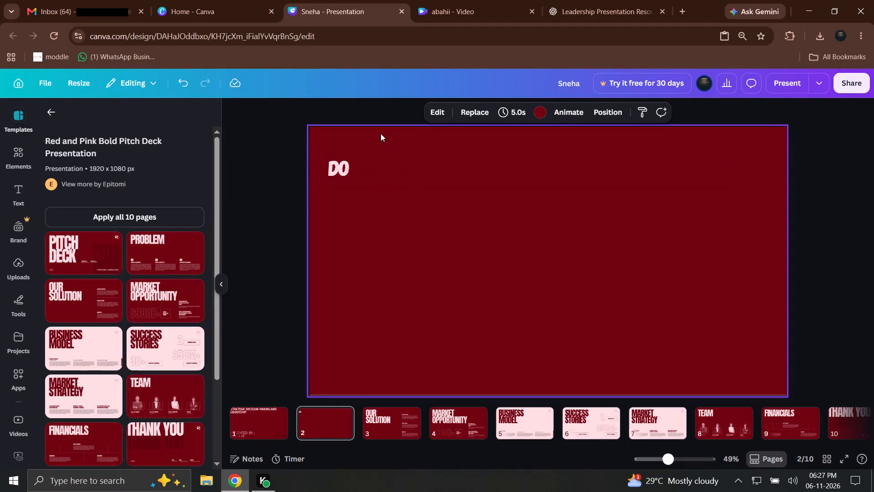
click(378, 164)
click(373, 119)
click(99, 292)
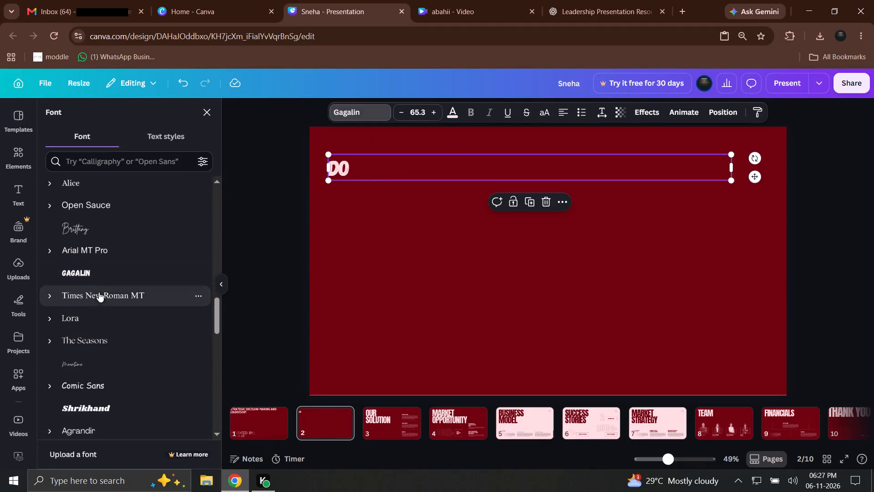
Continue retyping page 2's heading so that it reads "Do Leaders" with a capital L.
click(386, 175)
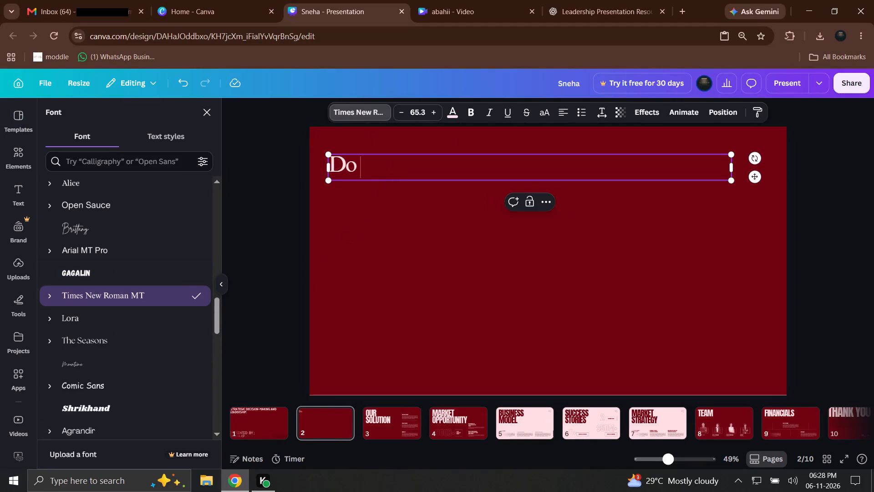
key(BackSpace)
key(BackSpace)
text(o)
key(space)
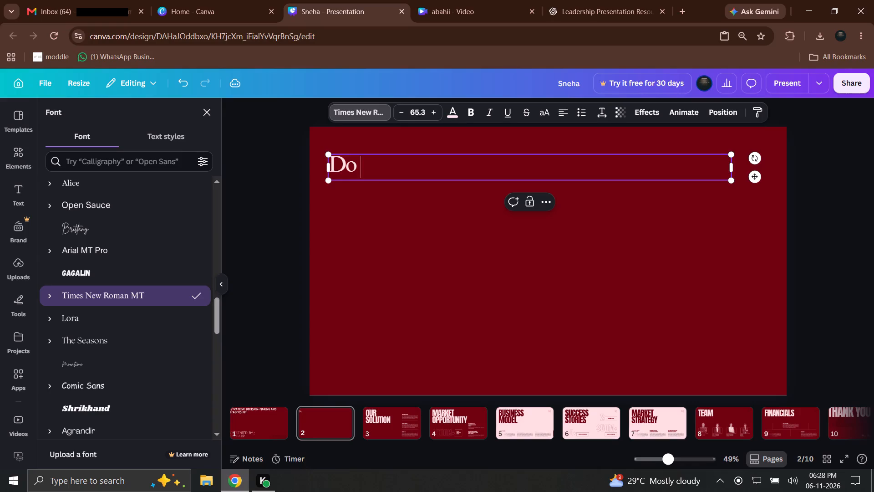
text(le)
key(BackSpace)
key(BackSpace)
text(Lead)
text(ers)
Replace all of page 2's heading text with the copied question "Do leaders always make rational decisions?".
key(ctrl+a)
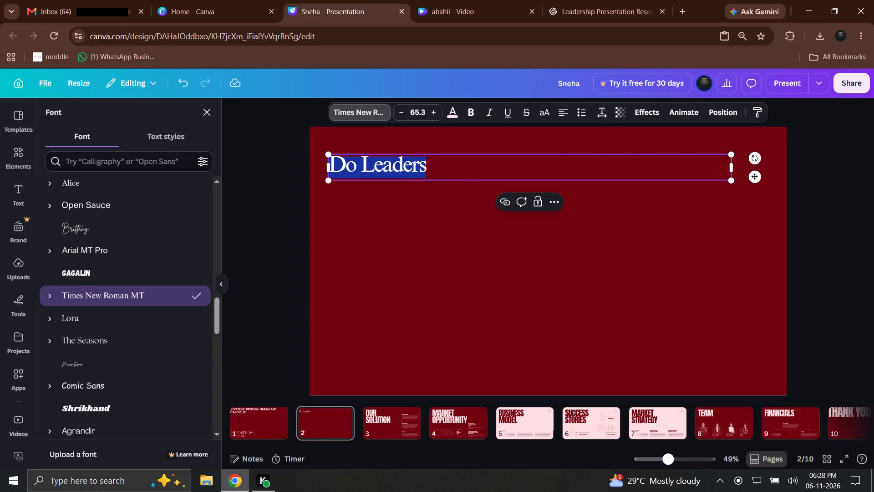
key(ctrl+v)
click(526, 257)
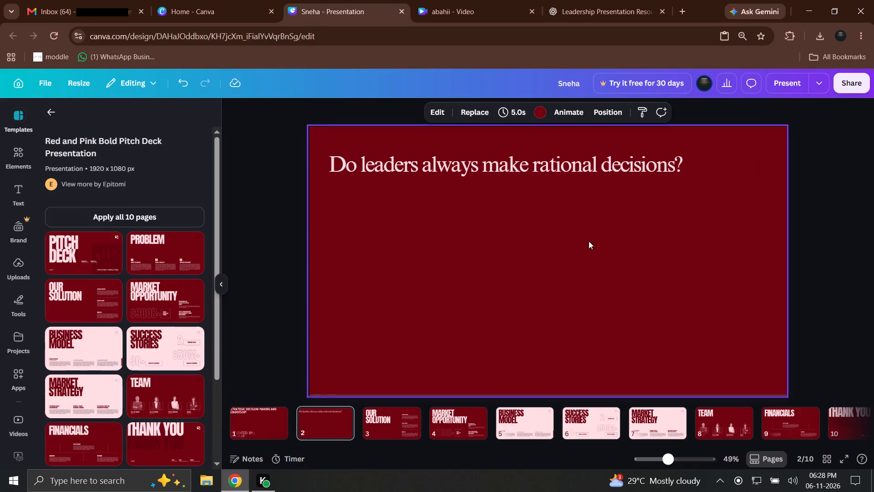
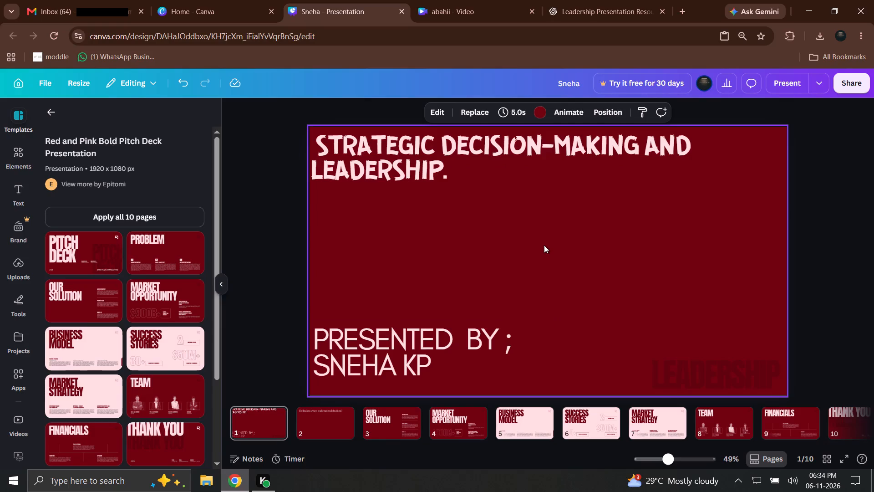
click(544, 245)
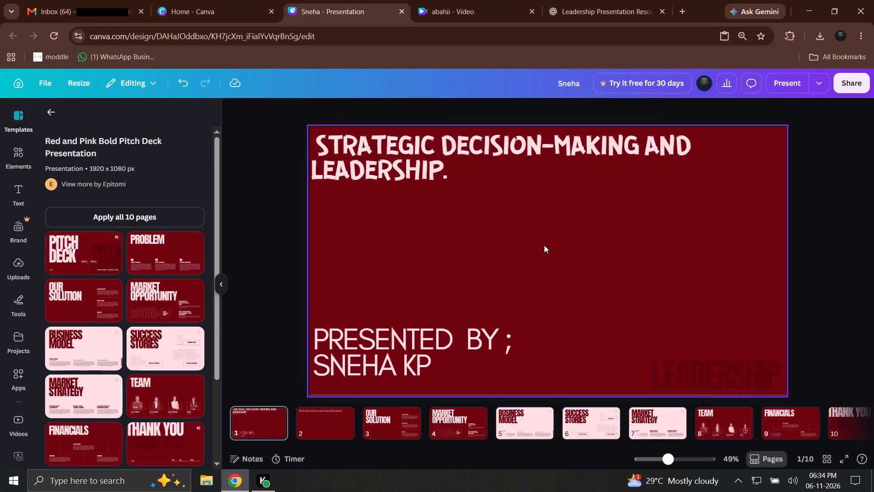
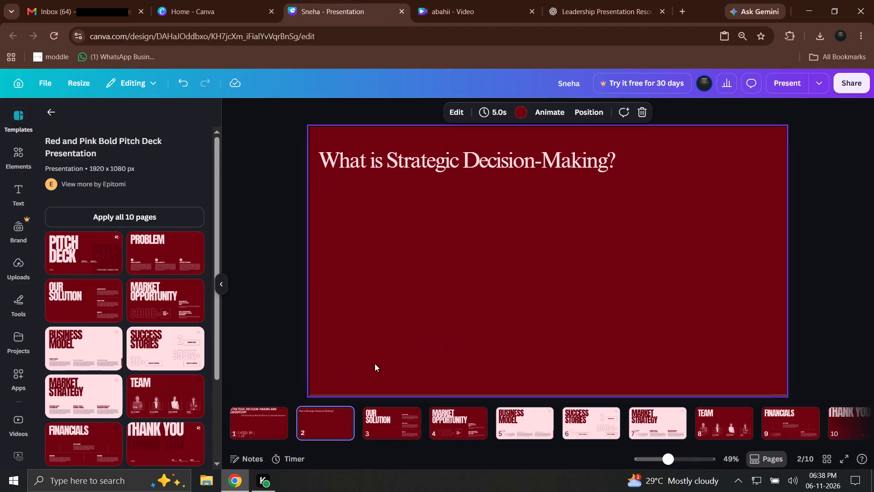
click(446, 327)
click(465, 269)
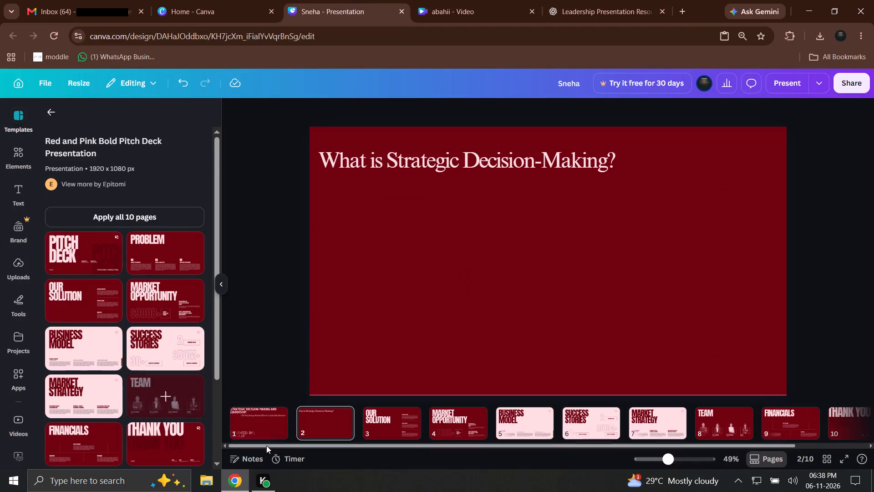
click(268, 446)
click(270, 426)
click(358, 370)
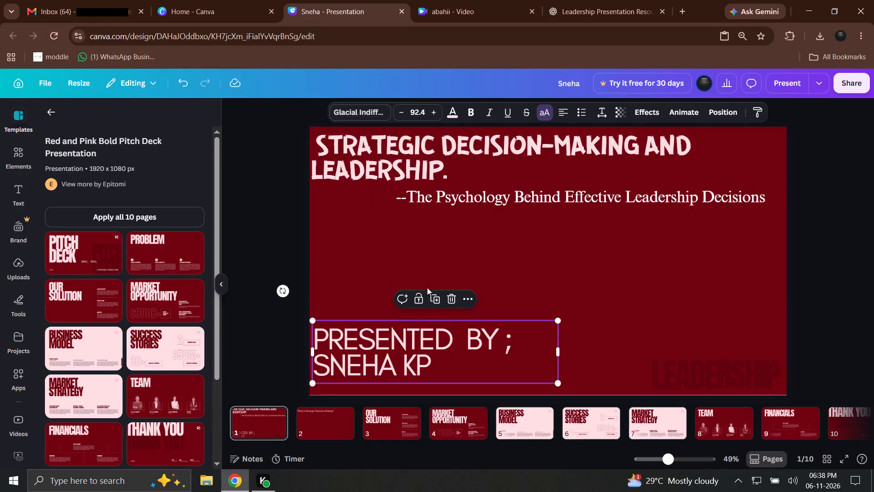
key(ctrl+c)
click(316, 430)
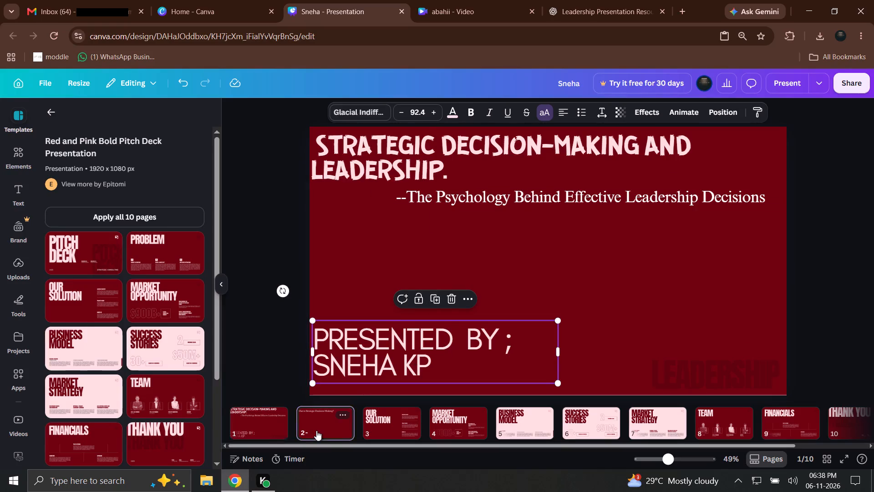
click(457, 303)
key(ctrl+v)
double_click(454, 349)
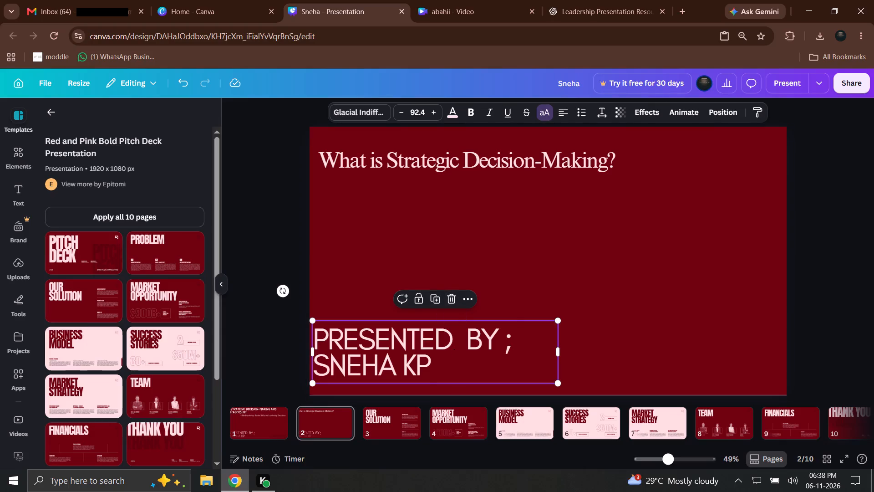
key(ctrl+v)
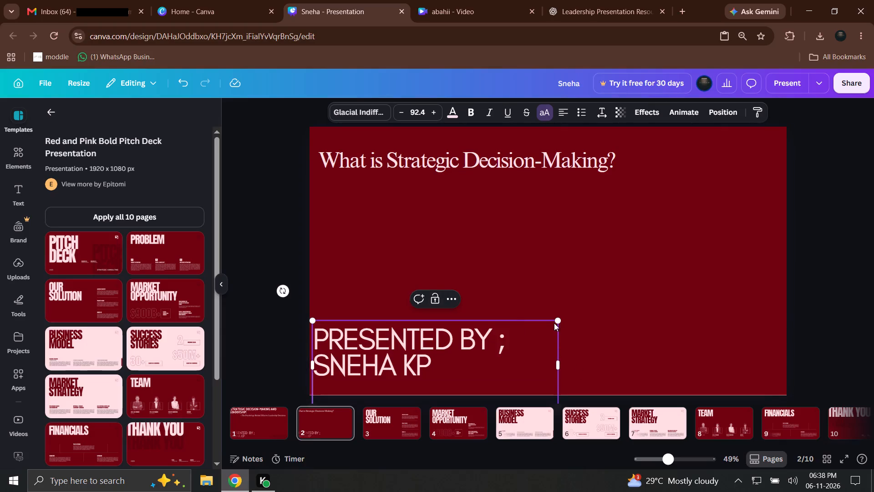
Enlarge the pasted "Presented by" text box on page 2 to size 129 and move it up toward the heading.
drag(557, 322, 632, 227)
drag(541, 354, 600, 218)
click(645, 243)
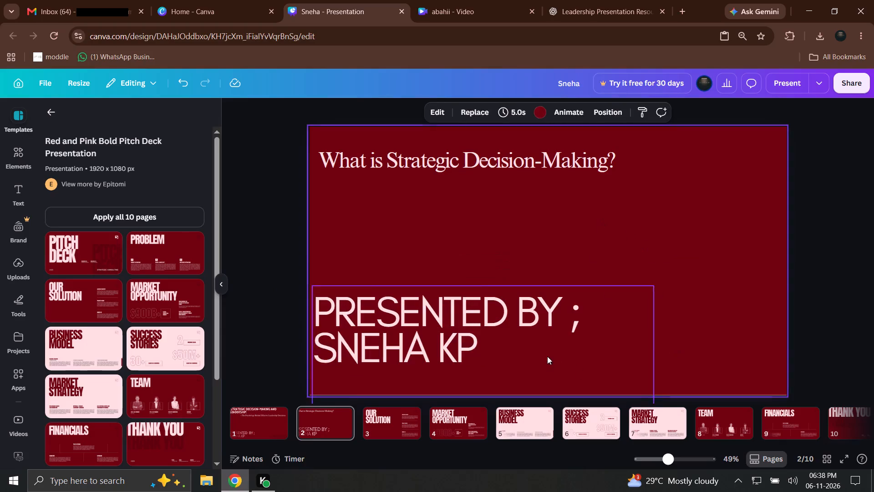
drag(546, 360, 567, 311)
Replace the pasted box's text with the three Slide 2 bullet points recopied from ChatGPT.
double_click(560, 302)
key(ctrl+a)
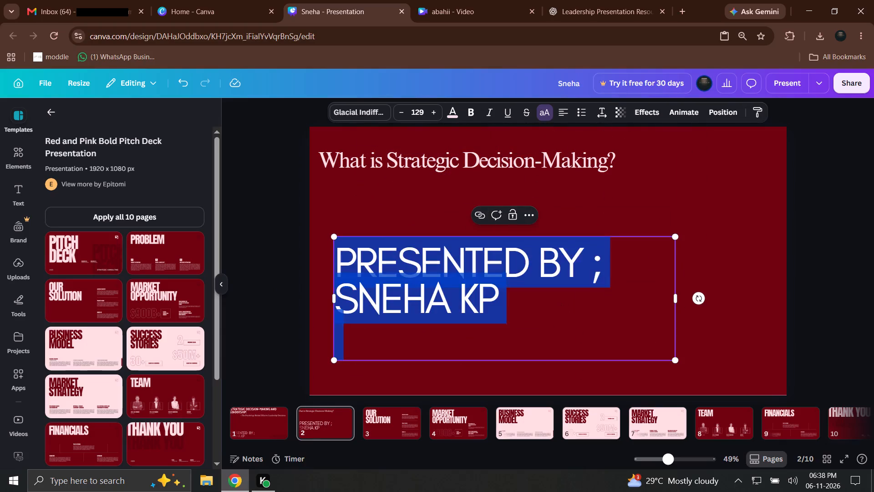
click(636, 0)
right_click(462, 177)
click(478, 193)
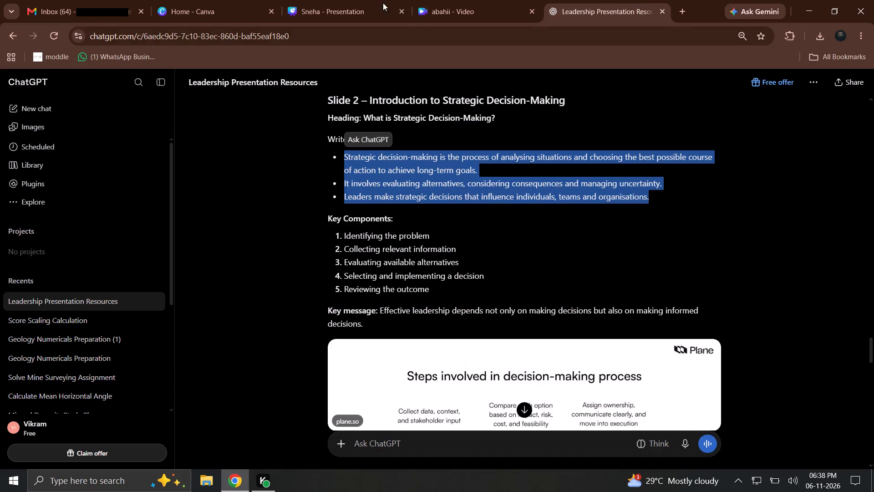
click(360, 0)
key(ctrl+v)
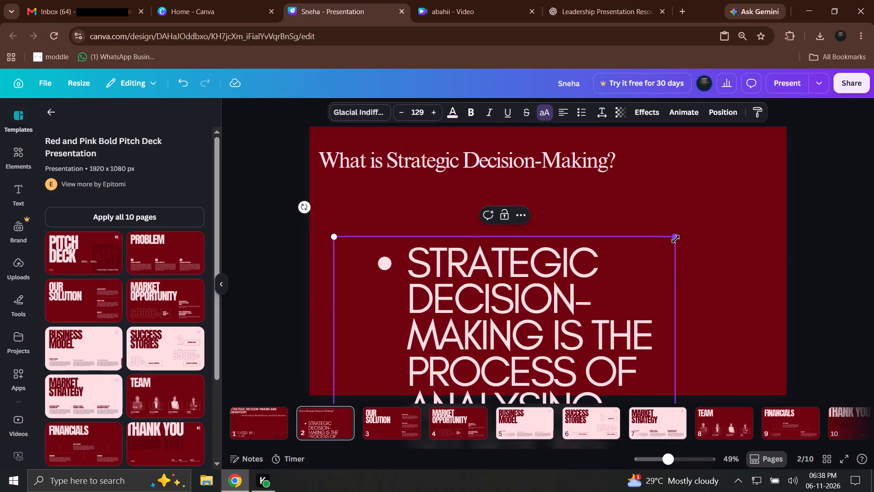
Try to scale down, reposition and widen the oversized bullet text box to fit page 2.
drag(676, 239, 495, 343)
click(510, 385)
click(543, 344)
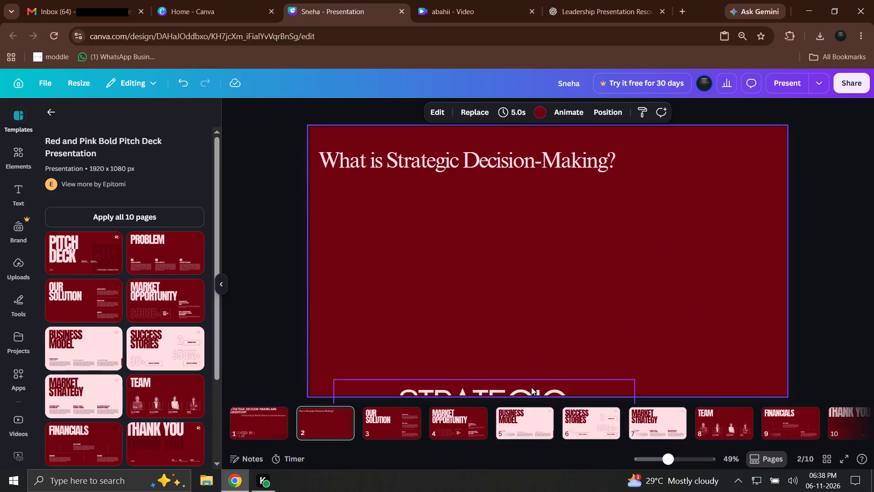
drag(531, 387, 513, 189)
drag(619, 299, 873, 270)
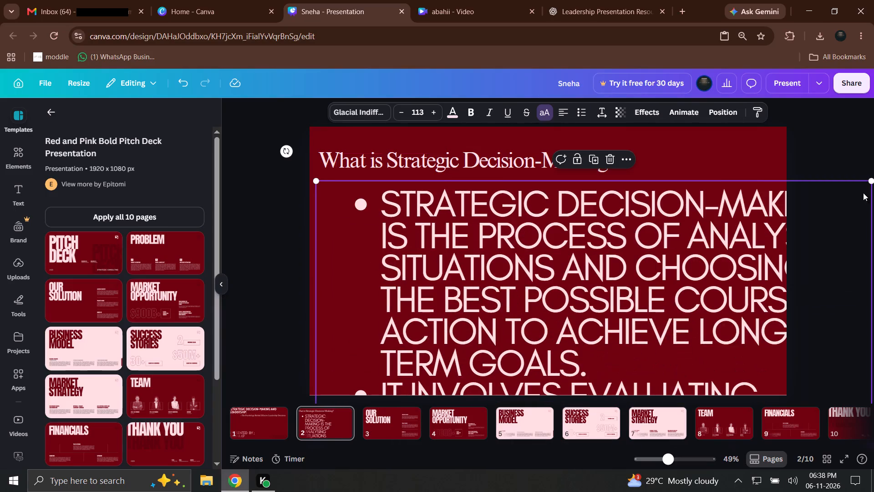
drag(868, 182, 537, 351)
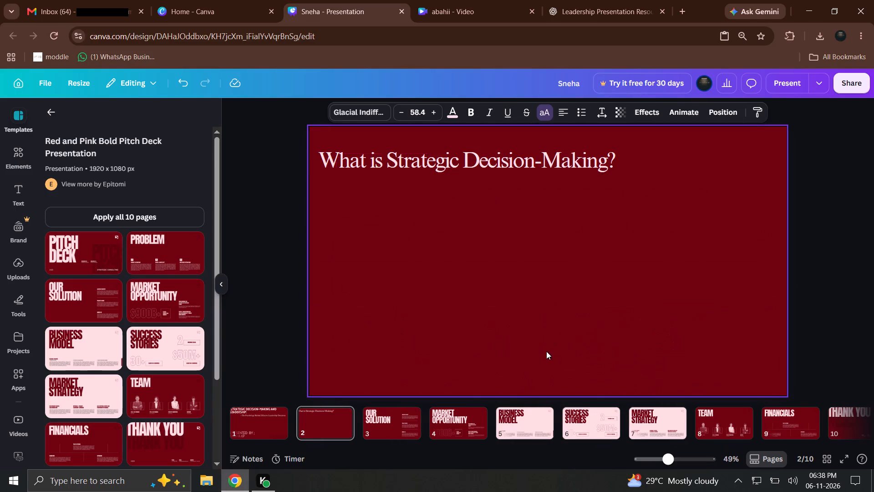
Paste the three Slide 2 bullet points as a new text box on page 2.
click(277, 425)
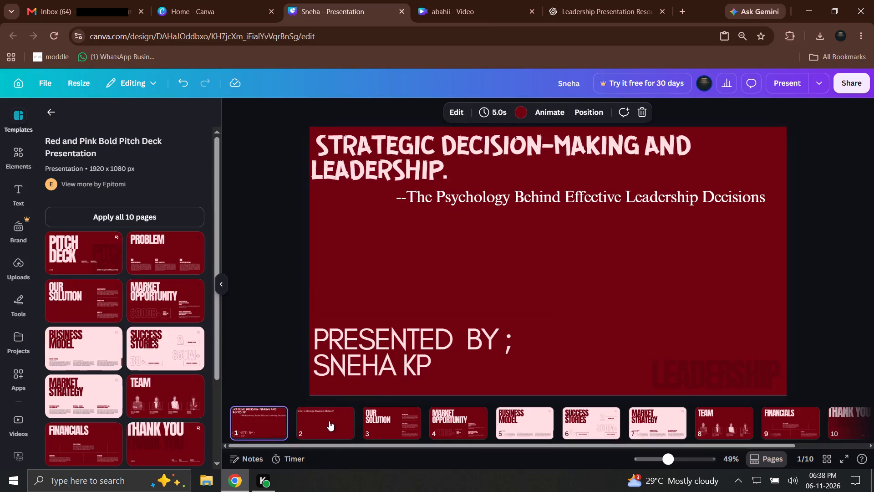
click(322, 423)
click(528, 300)
key(ctrl+v)
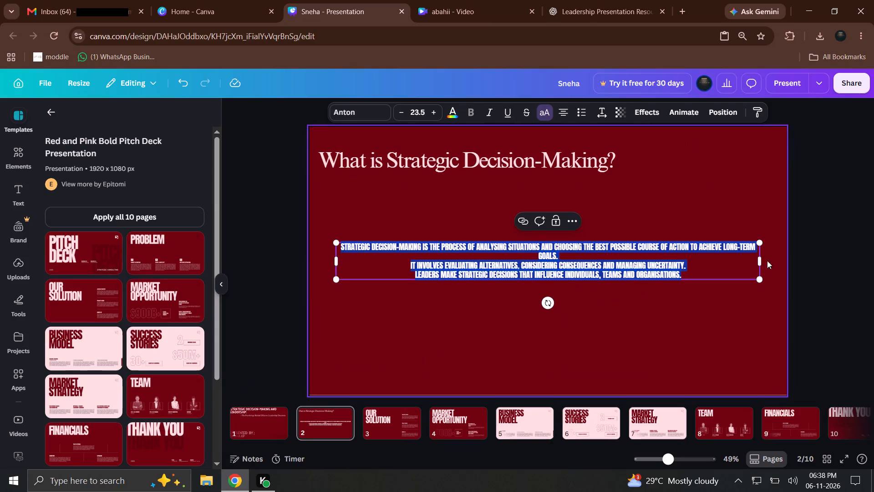
click(569, 117)
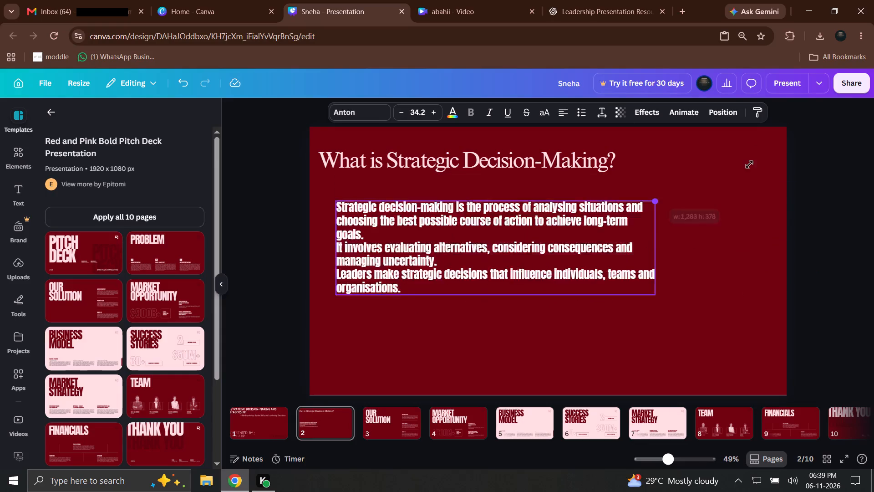
drag(749, 164, 677, 223)
click(667, 246)
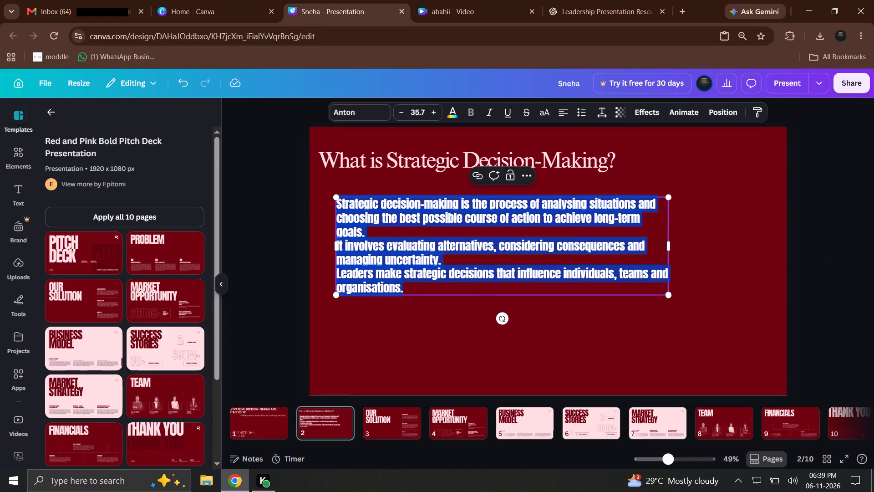
drag(670, 245, 873, 218)
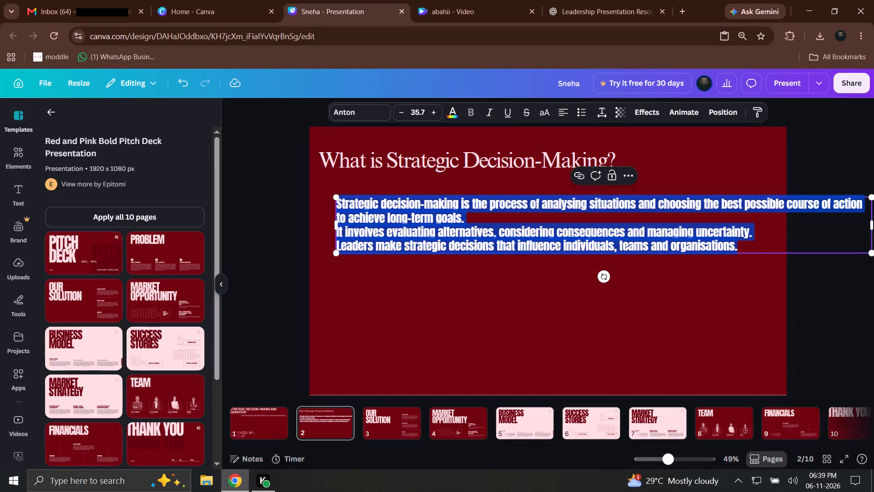
Rescale the body text to about size 34.2, narrow its box and place it beneath the page 2 heading.
drag(337, 200, 498, 272)
click(681, 284)
drag(641, 237, 440, 264)
drag(669, 282, 873, 377)
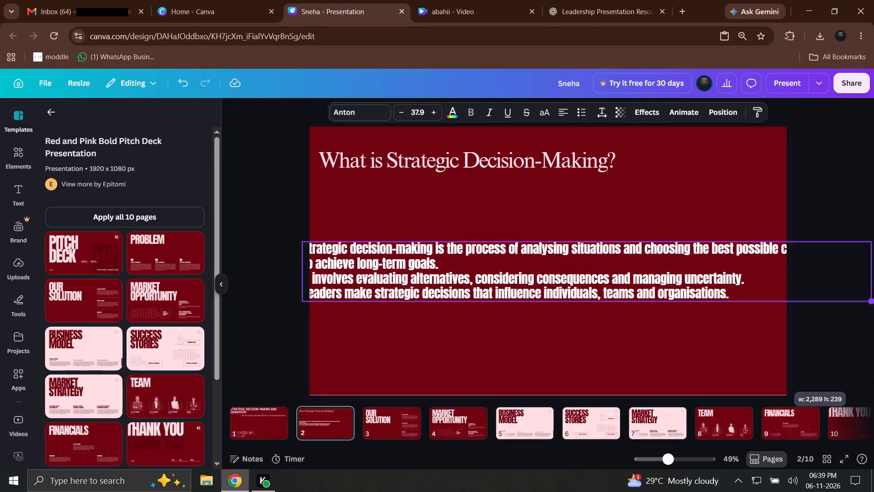
drag(873, 377, 807, 359)
drag(816, 272, 772, 288)
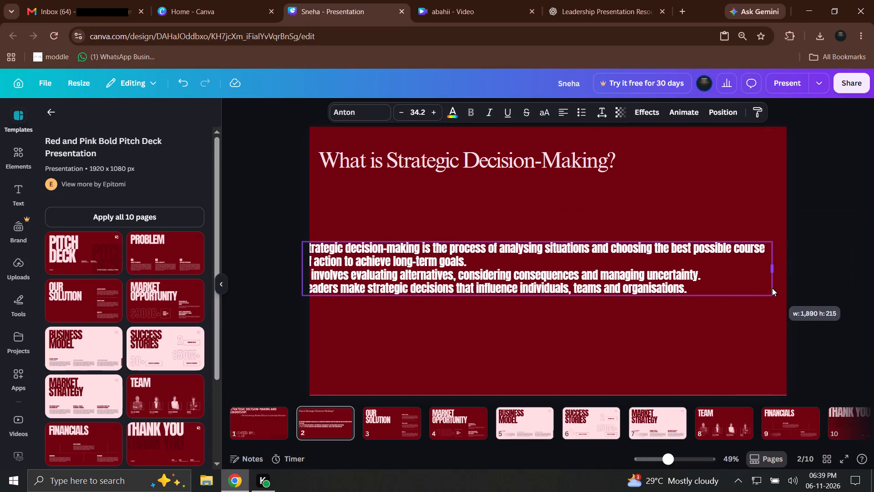
drag(772, 288, 768, 289)
click(681, 352)
click(587, 323)
drag(532, 269, 571, 237)
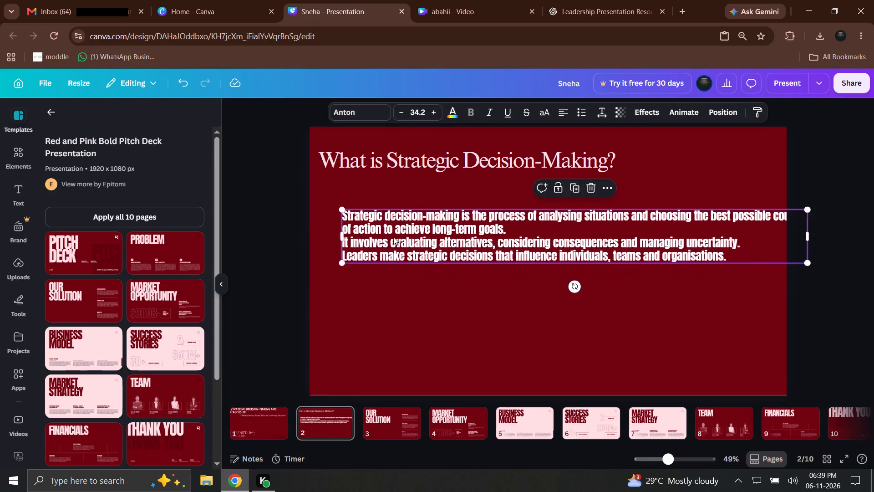
Turn the three body sentences on page 2 into bullet points, following the list in ChatGPT.
click(351, 214)
click(348, 217)
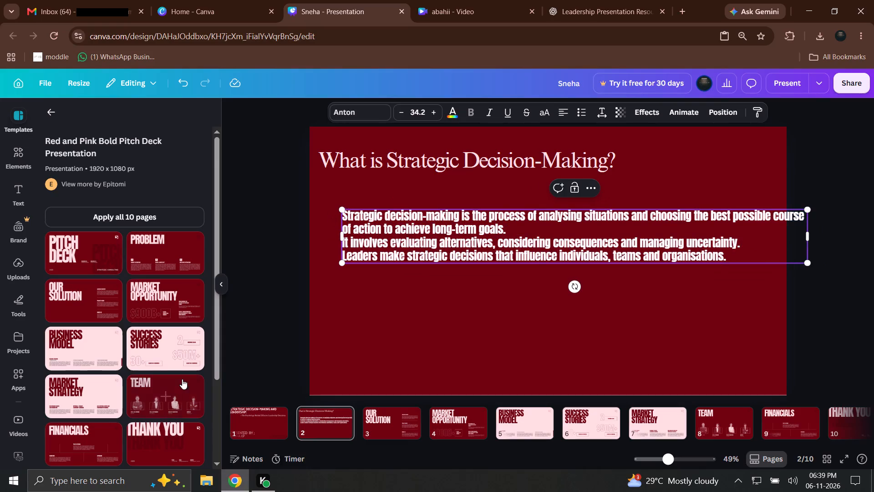
key(Left)
text(*)
key(space)
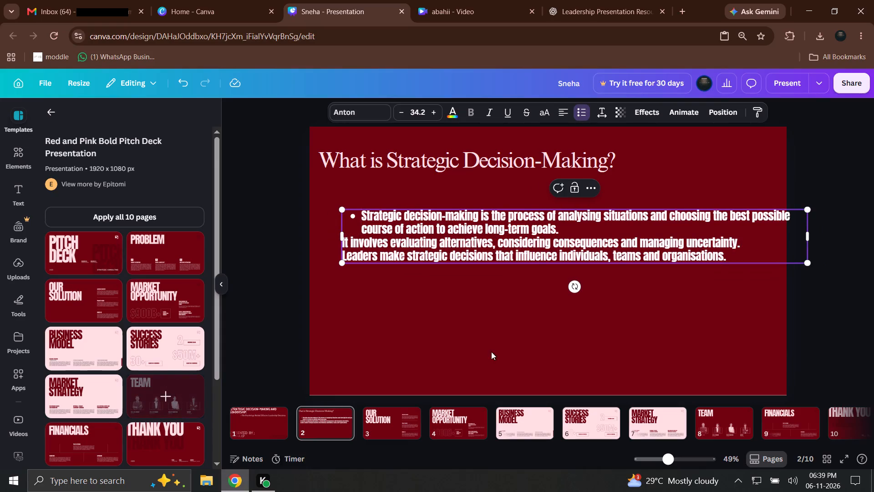
click(342, 246)
click(348, 245)
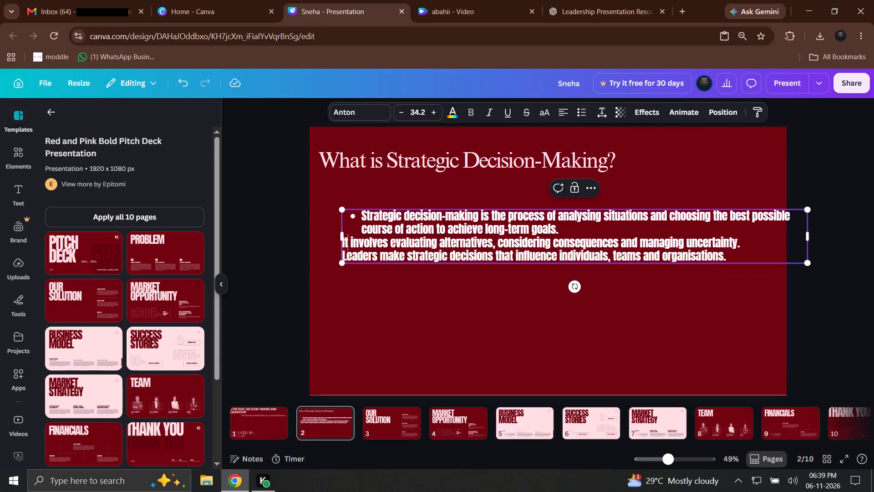
click(549, 0)
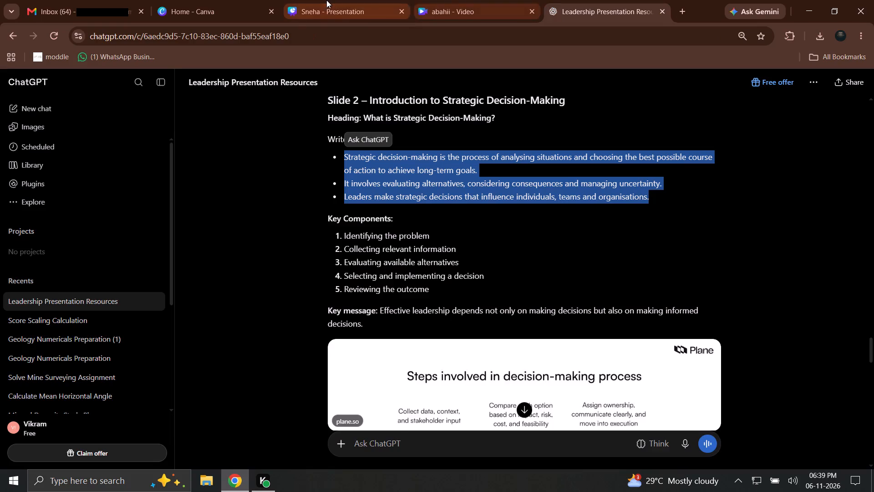
click(324, 0)
key(Left)
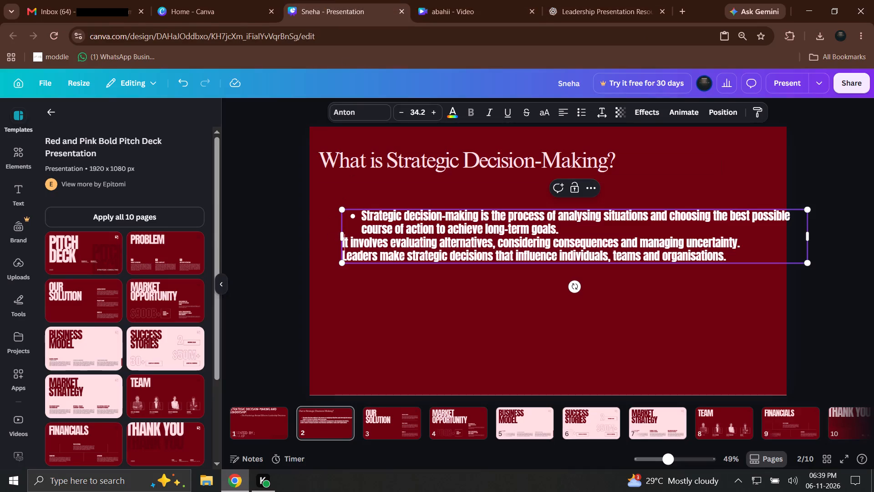
key(Left)
text(*)
key(space)
click(355, 259)
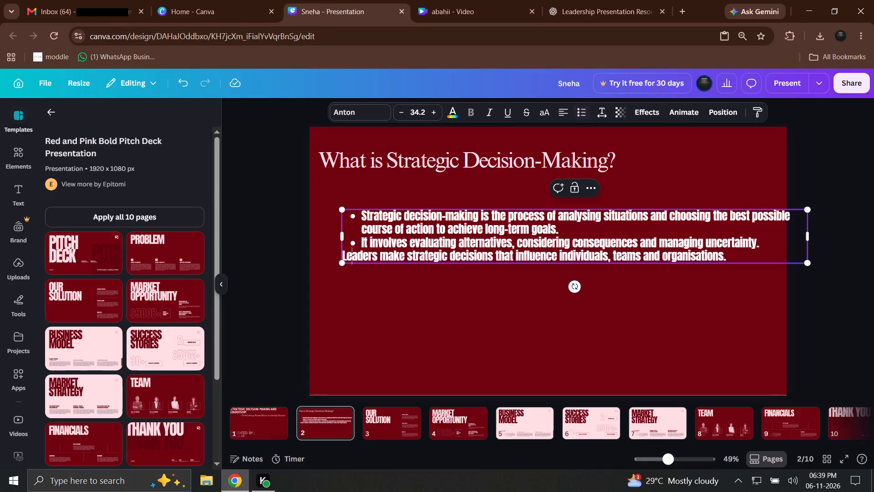
key(Left)
key(Left)
text(*)
key(space)
Move the bulleted list to the slide's left edge beneath the heading and narrow its box slightly.
click(714, 277)
drag(741, 259, 660, 266)
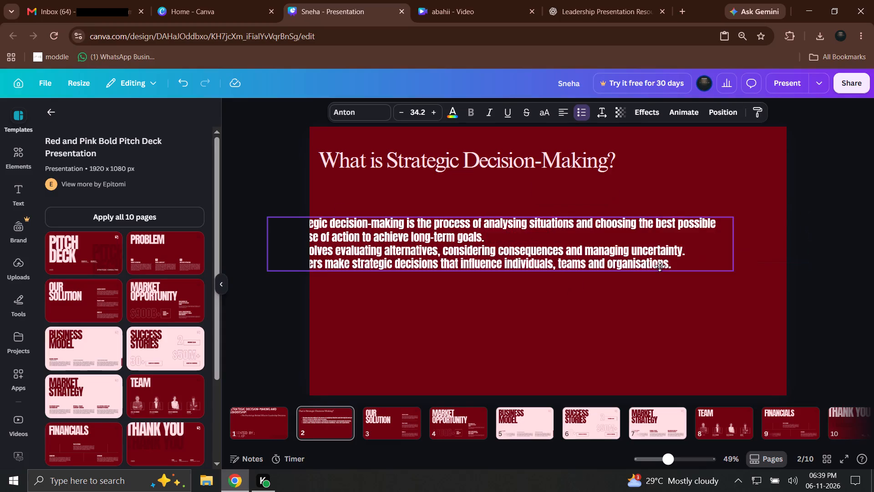
drag(660, 266, 710, 245)
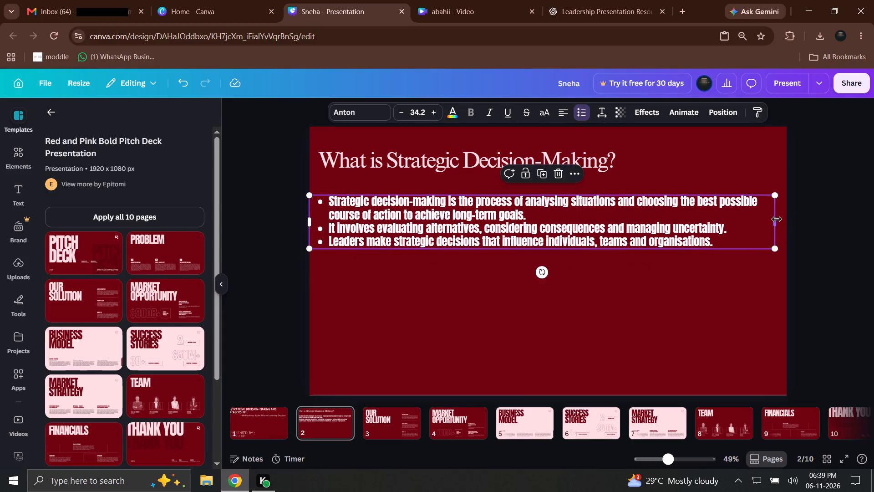
drag(777, 219, 735, 228)
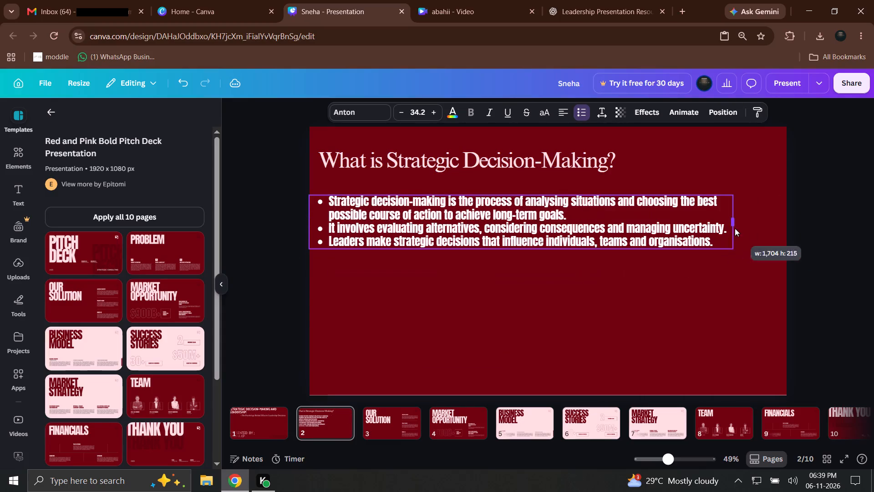
drag(735, 228, 774, 225)
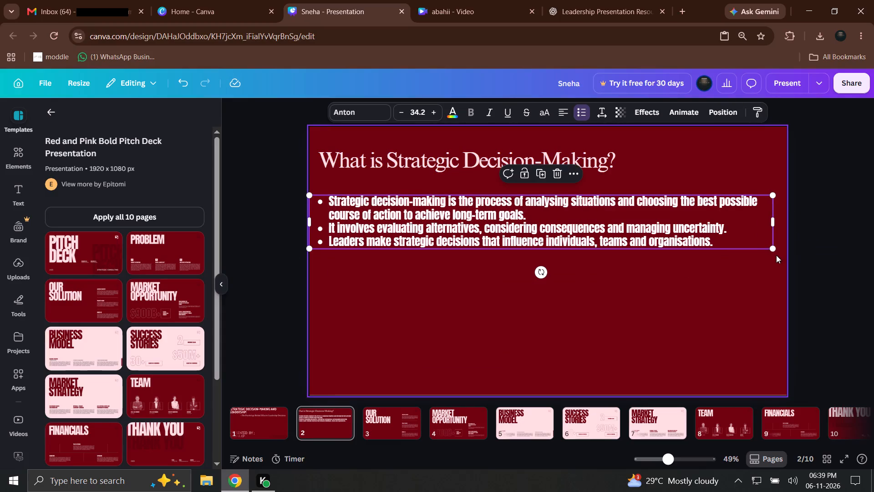
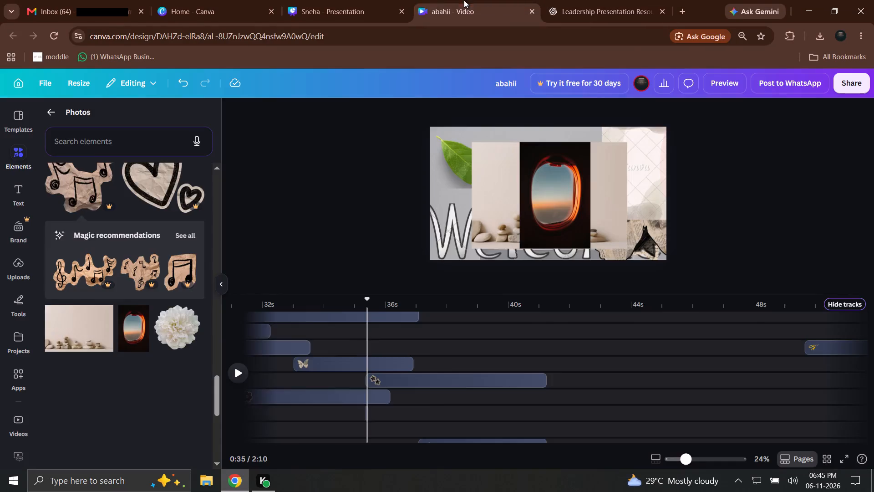
click(367, 0)
click(642, 0)
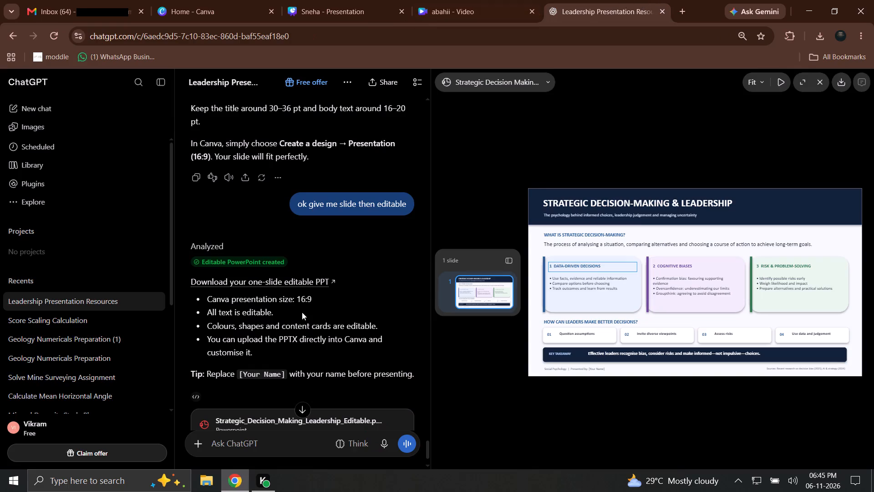
scroll(604, 296, up, 3)
click(582, 277)
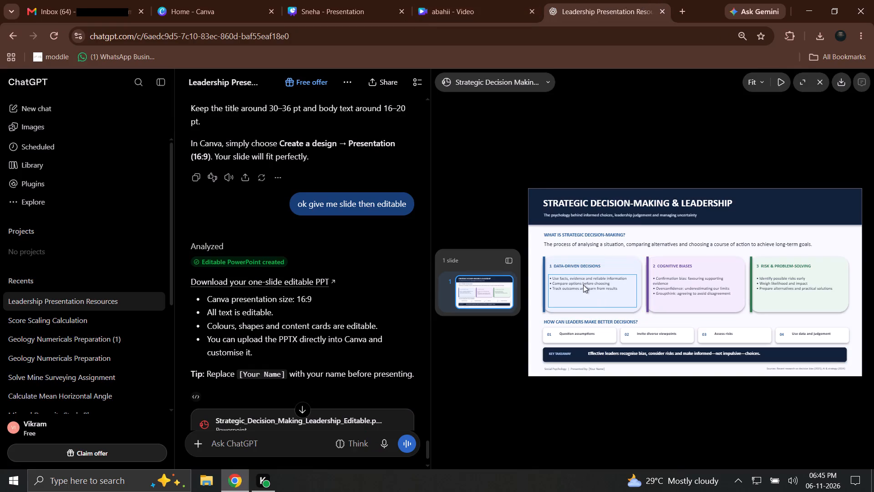
click(583, 285)
right_click(575, 284)
right_click(589, 289)
click(594, 273)
drag(587, 265, 620, 289)
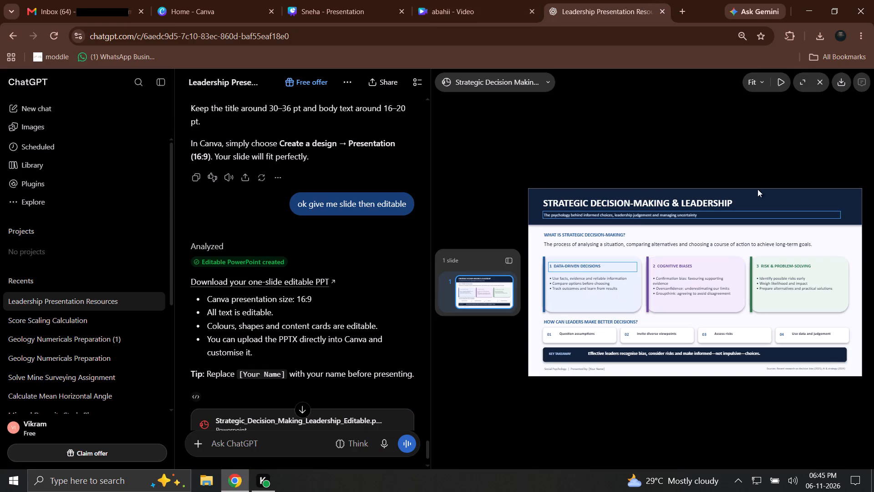
Download the editable one-slide PowerPoint of Strategic Decision-Making and Leadership from ChatGPT.
click(841, 87)
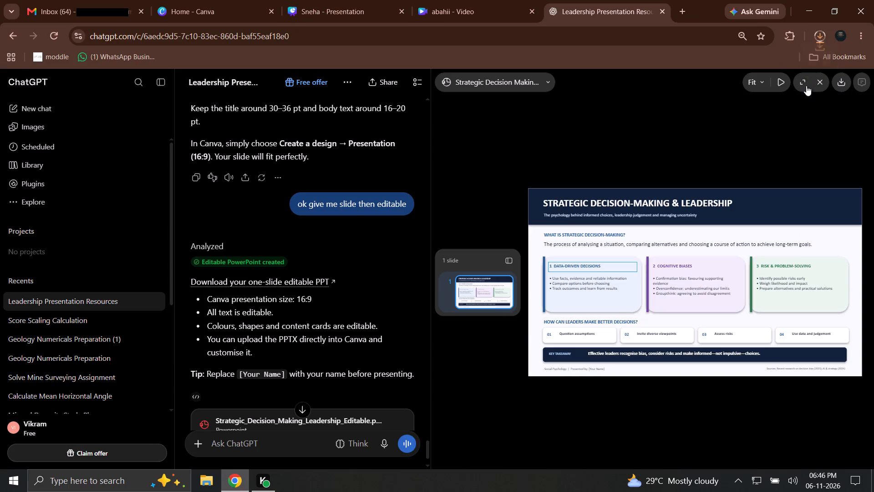
click(816, 29)
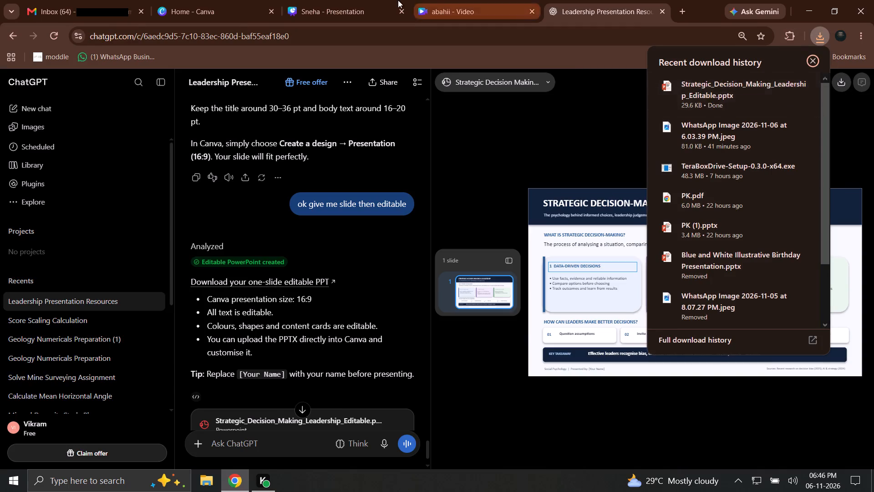
Switch to the leadership presentation in Canva and upload the downloaded Strategic_Decision_Making_Leadership_Editable.pptx into it.
click(341, 0)
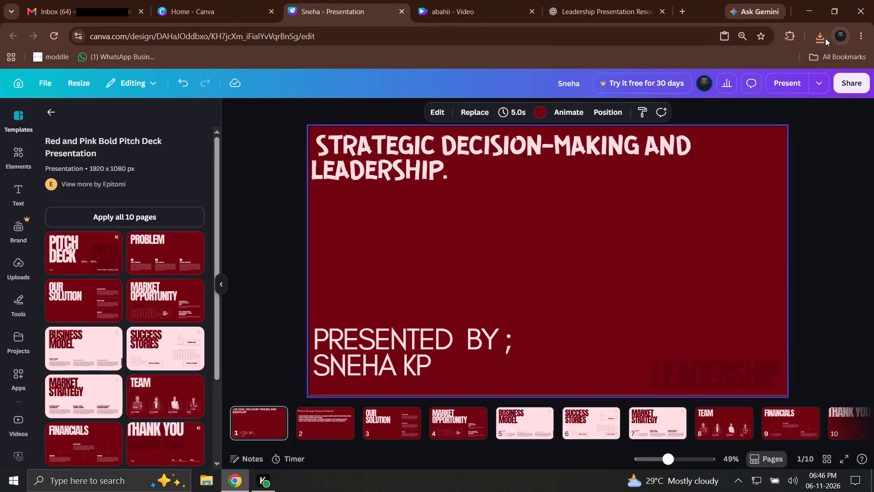
click(825, 38)
drag(744, 91, 345, 232)
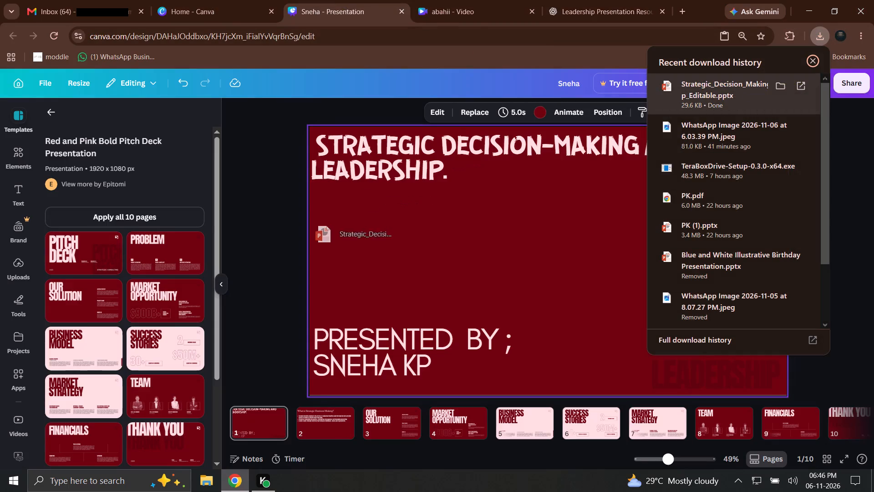
drag(345, 232, 157, 233)
Insert the slide from the uploaded Strategic_Decision design into the presentation after page 1.
click(19, 268)
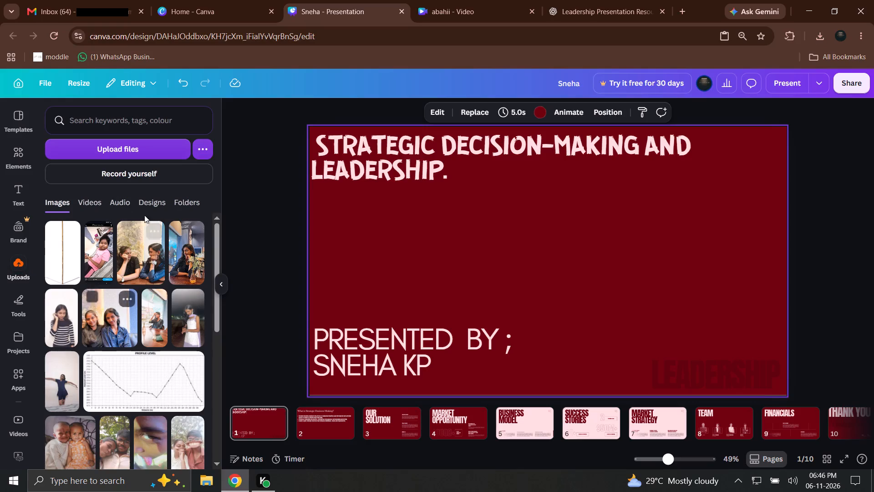
click(119, 196)
click(152, 208)
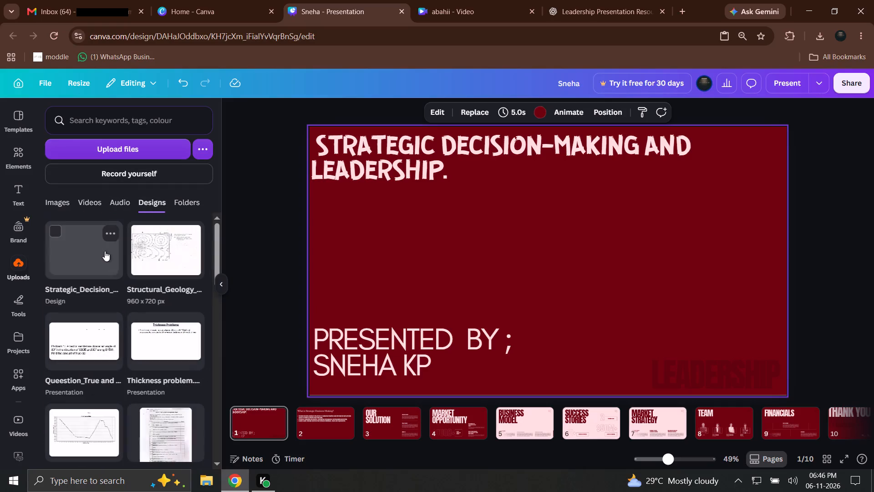
click(96, 257)
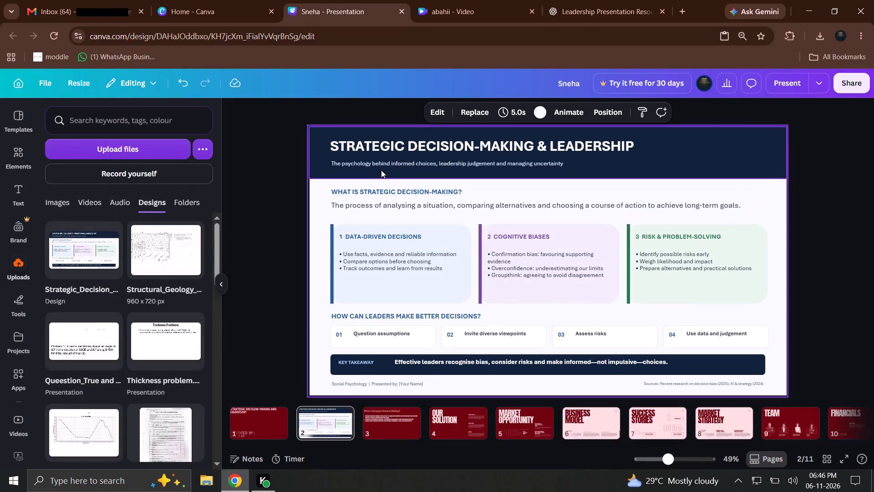
Copy the subtitle "The psychology behind informed choices, leadership judgement and managing uncertainty" from page 2 onto page 1.
click(264, 430)
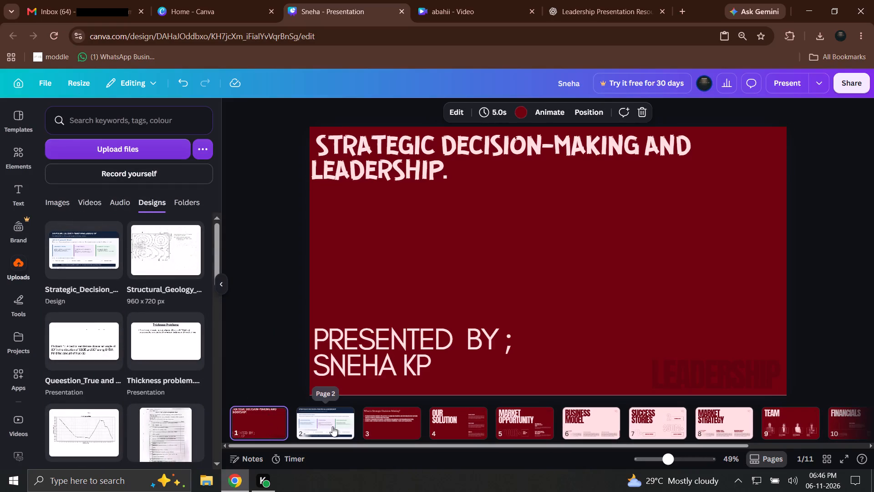
click(332, 426)
click(439, 165)
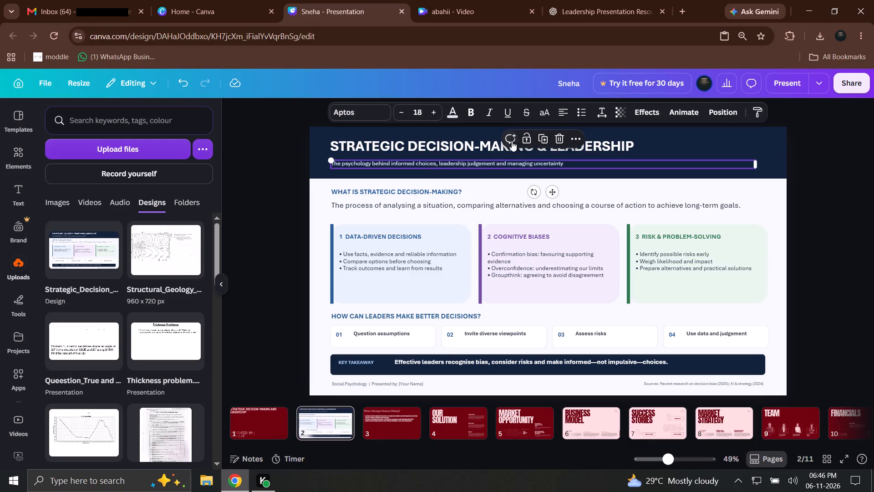
key(ctrl+c)
click(241, 424)
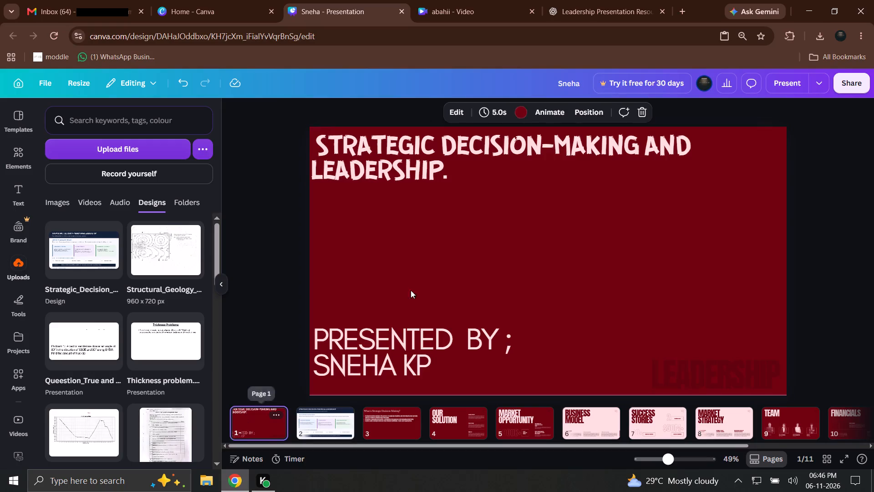
click(465, 216)
key(ctrl+v)
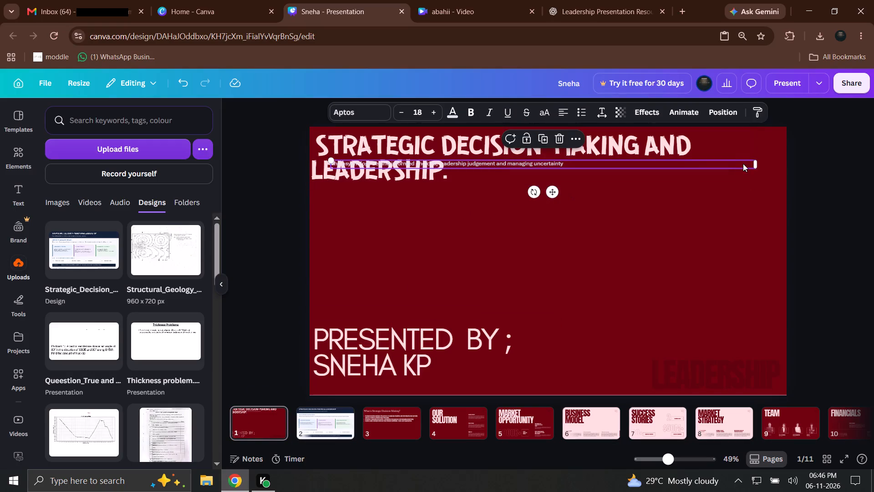
Enlarge the pasted subtitle to size 27, narrow its box to two lines, and place it beside "LEADERSHIP." on page 1.
drag(332, 159, 210, 114)
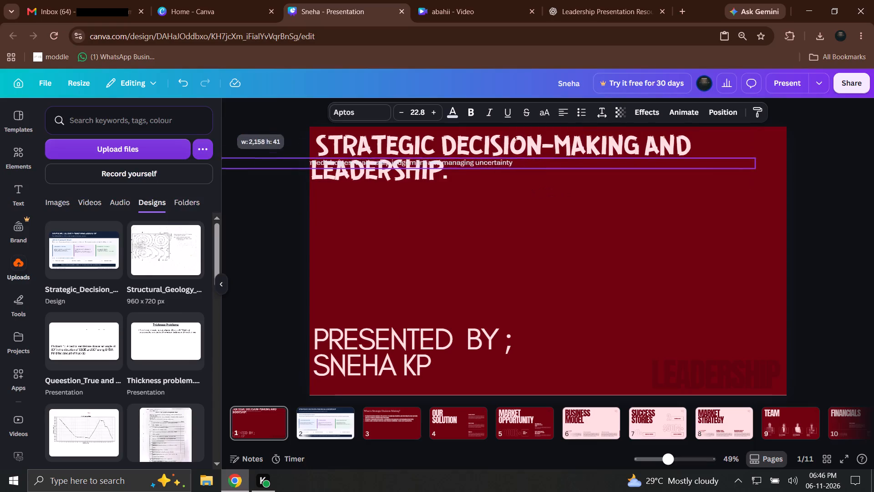
drag(210, 114, 122, 104)
drag(757, 160, 422, 174)
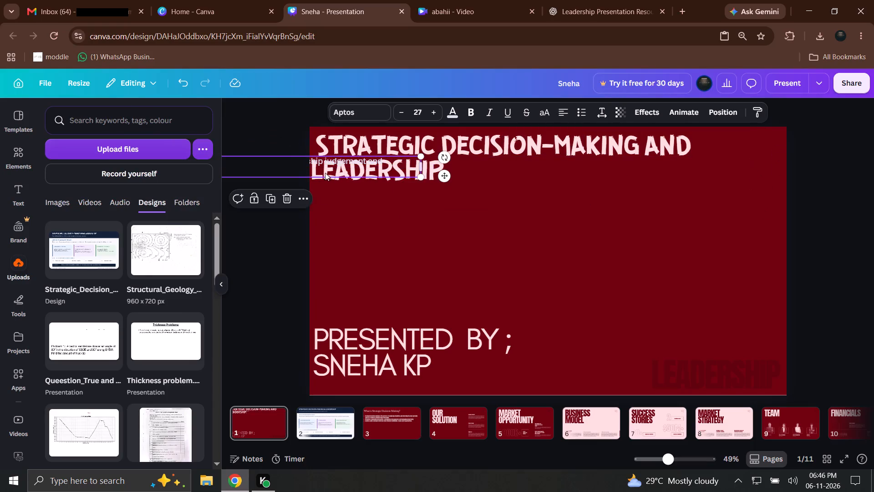
click(339, 214)
drag(321, 170, 525, 207)
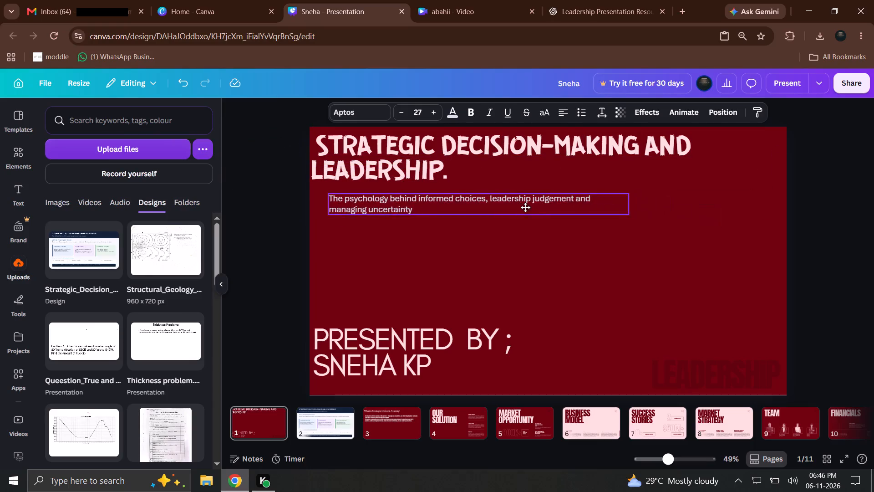
drag(525, 207, 659, 178)
click(658, 234)
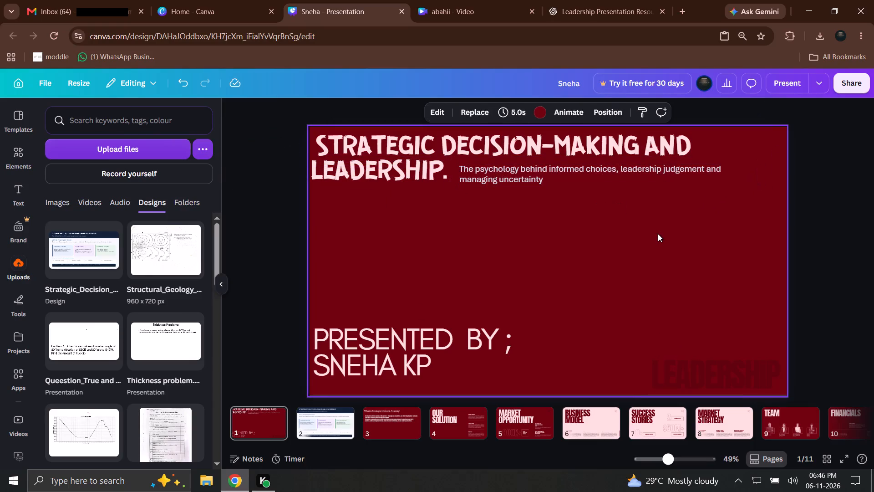
Change the page 1 title's font to Glacial Indifference.
click(394, 164)
click(369, 112)
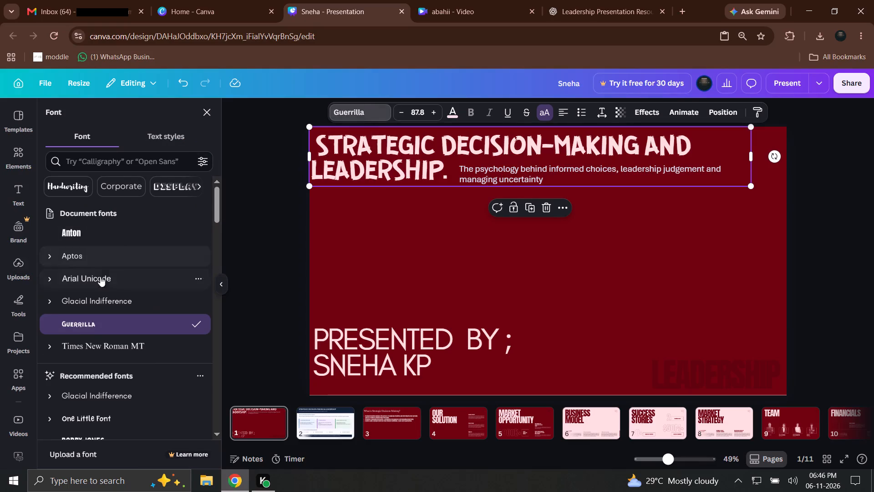
click(132, 301)
scroll(189, 317, down, 2)
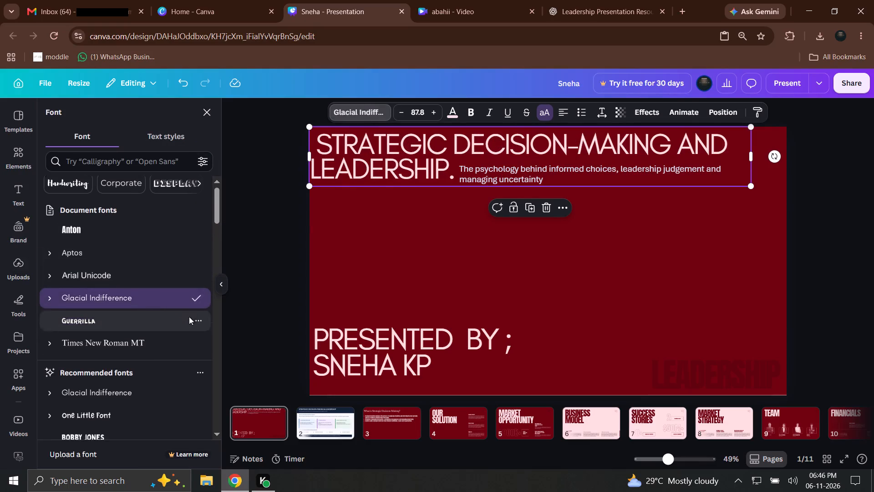
click(691, 242)
Shift the subtitle slightly further right so it sits clear of the word "LEADERSHIP." in the title.
click(547, 184)
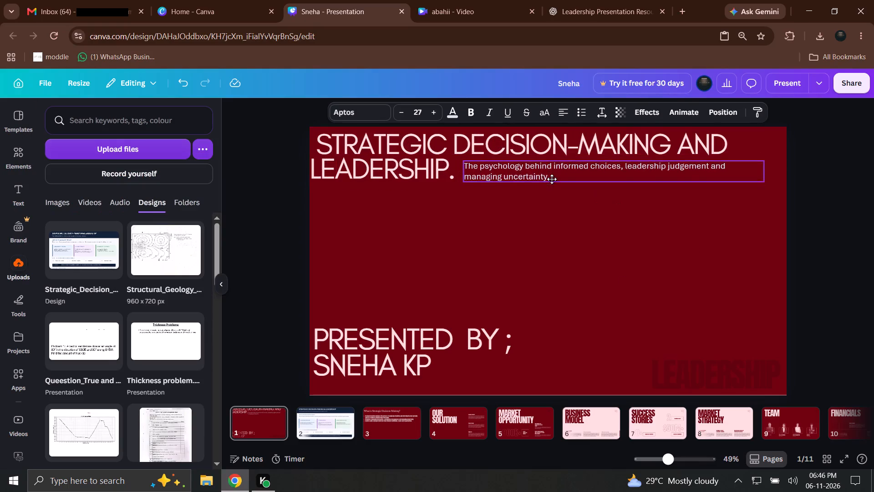
click(765, 280)
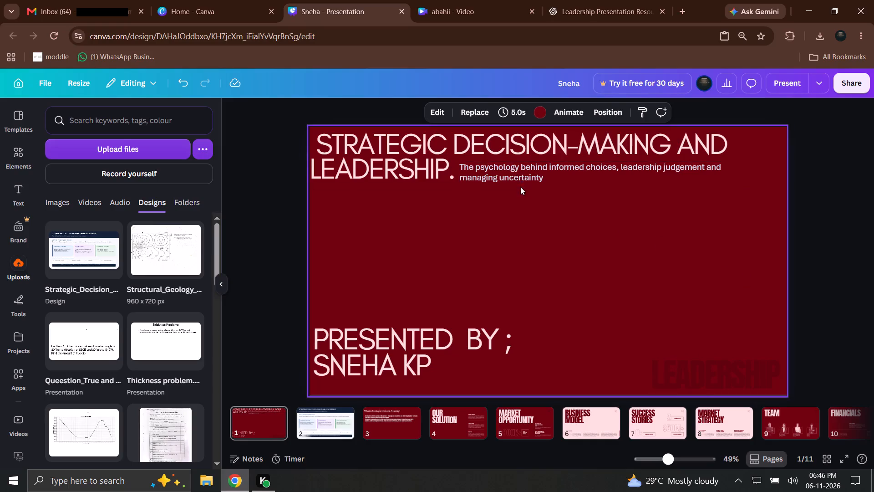
drag(519, 178, 531, 178)
click(534, 224)
Scale the page 1 title down to a font size of about 78.6.
click(367, 166)
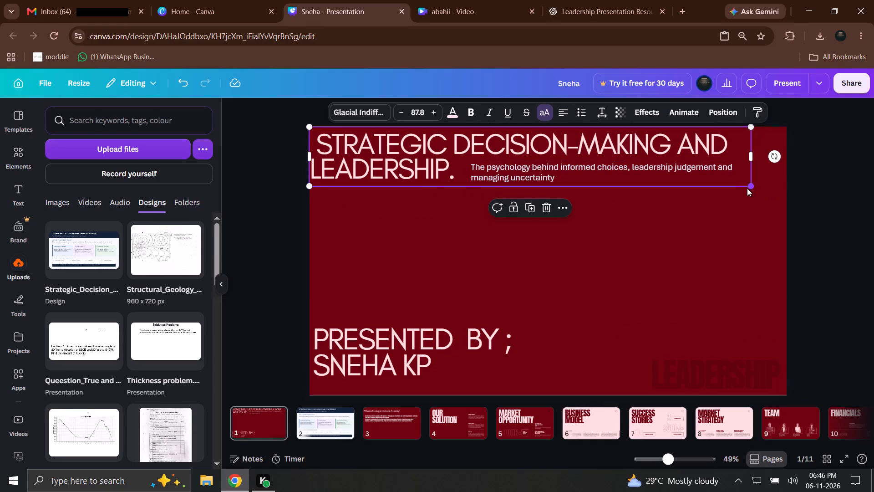
drag(747, 188, 731, 180)
click(735, 200)
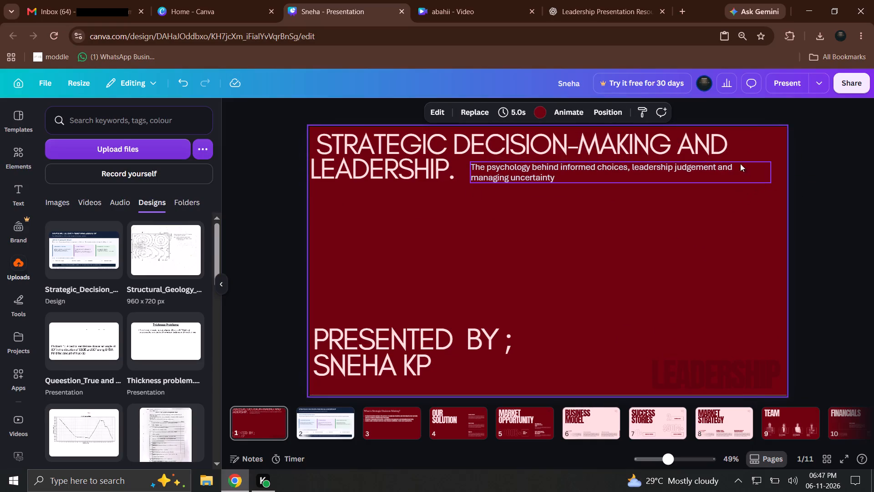
click(737, 149)
drag(755, 186, 710, 171)
Reposition the subtitle beneath the title's first line, leaving a clear gap after "LEADERSHIP.".
click(742, 169)
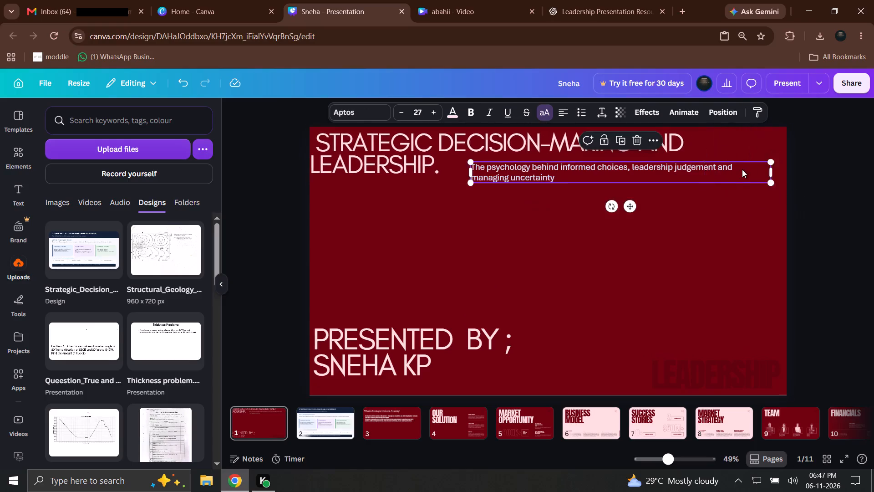
click(732, 231)
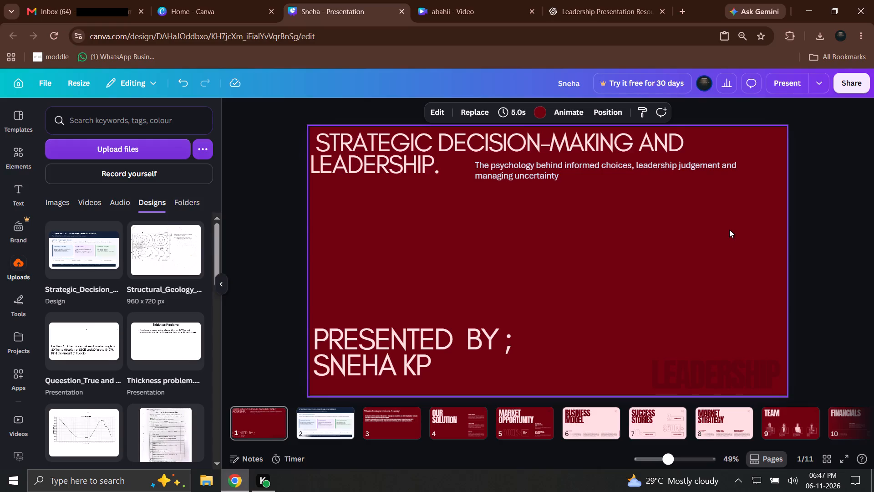
click(513, 234)
drag(542, 175, 512, 172)
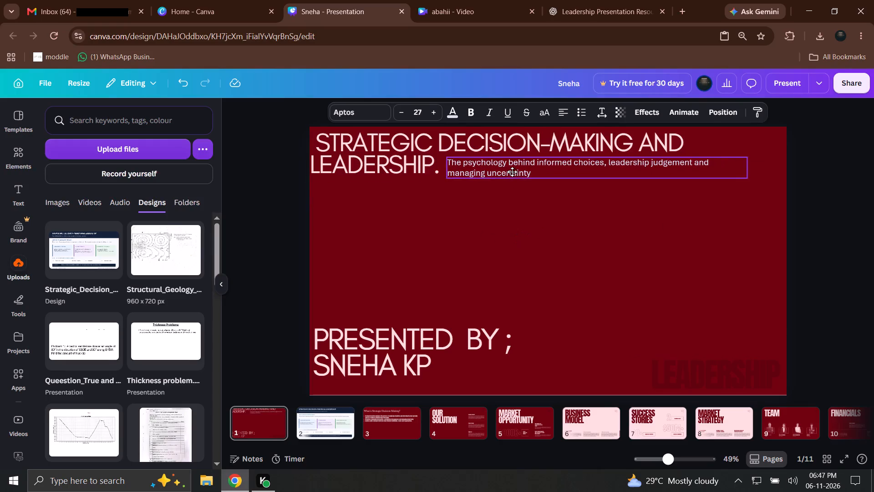
drag(512, 172, 515, 172)
click(595, 219)
click(700, 156)
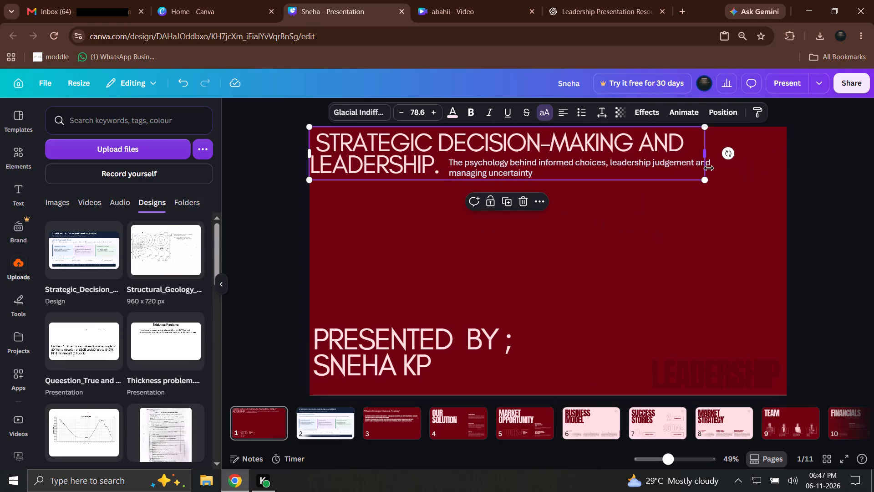
click(709, 168)
drag(713, 169, 737, 172)
click(711, 224)
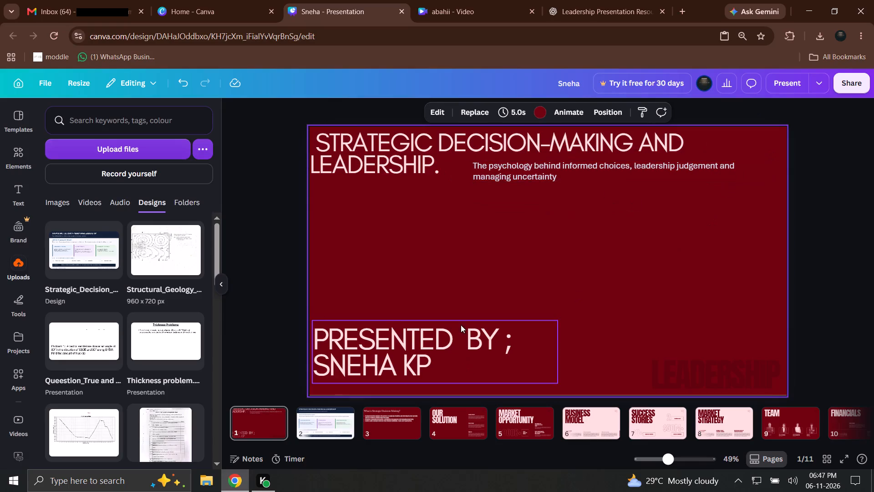
Remove the faint "LEADERSHIP" watermark text from page 1 by moving it off the slide.
click(669, 374)
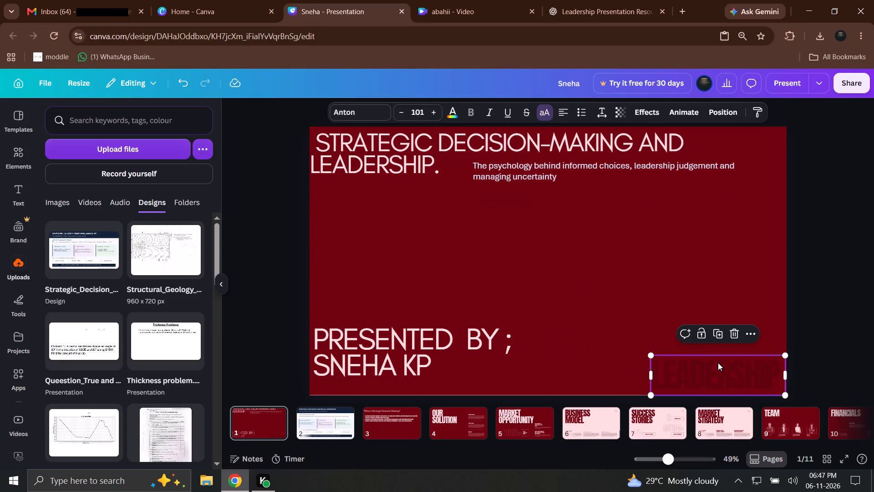
drag(718, 367, 873, 393)
click(571, 291)
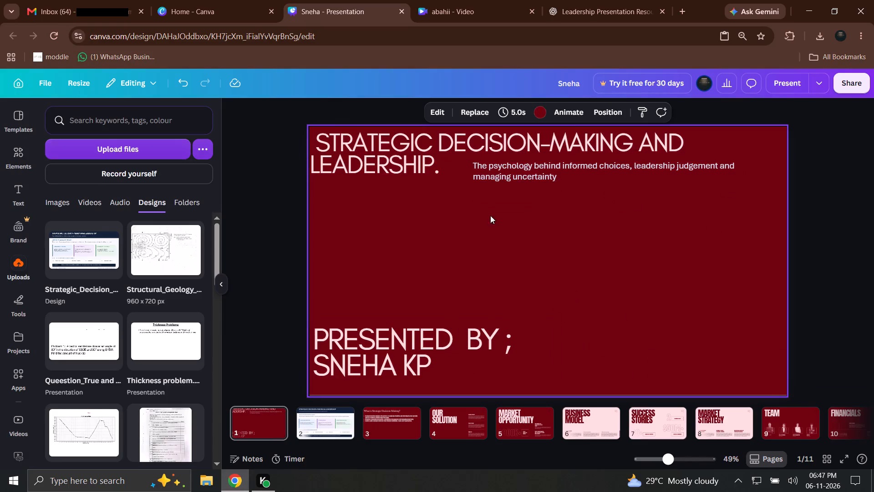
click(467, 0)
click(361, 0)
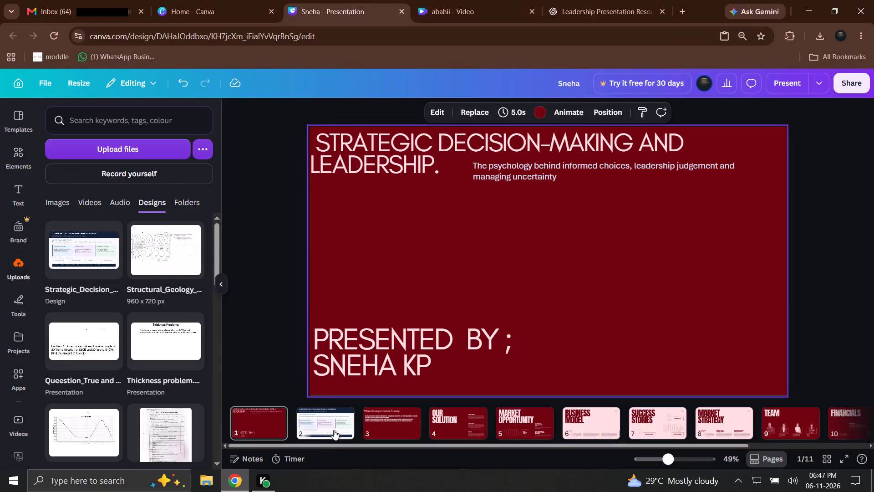
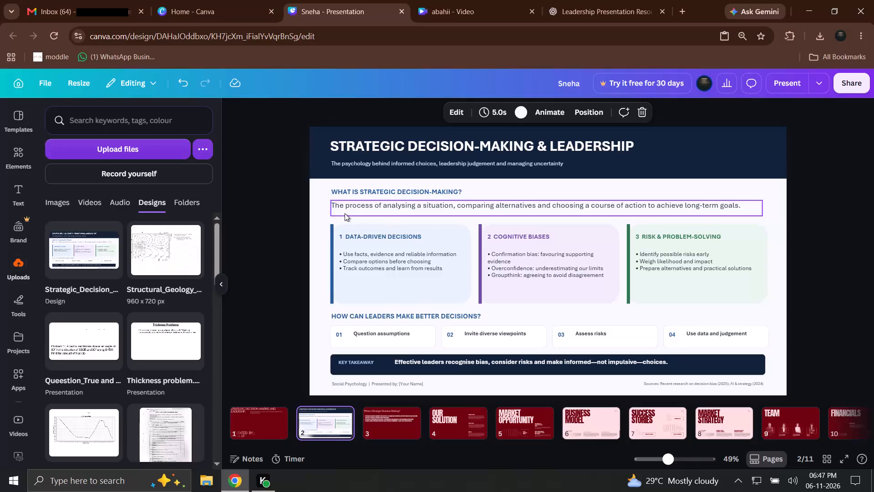
Copy the "WHAT IS STRATEGIC DECISION-MAKING?" heading and its definition line from page 2 onto page 1.
drag(344, 220, 365, 188)
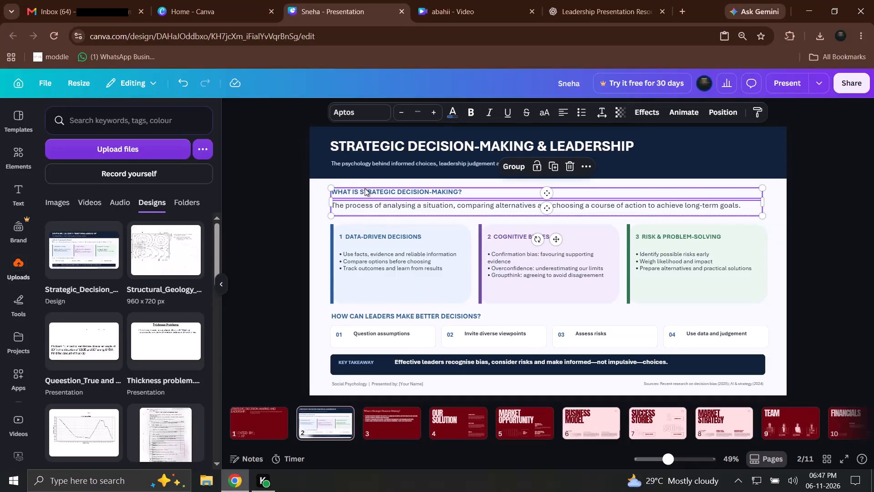
key(ctrl+c)
click(279, 416)
key(ctrl+v)
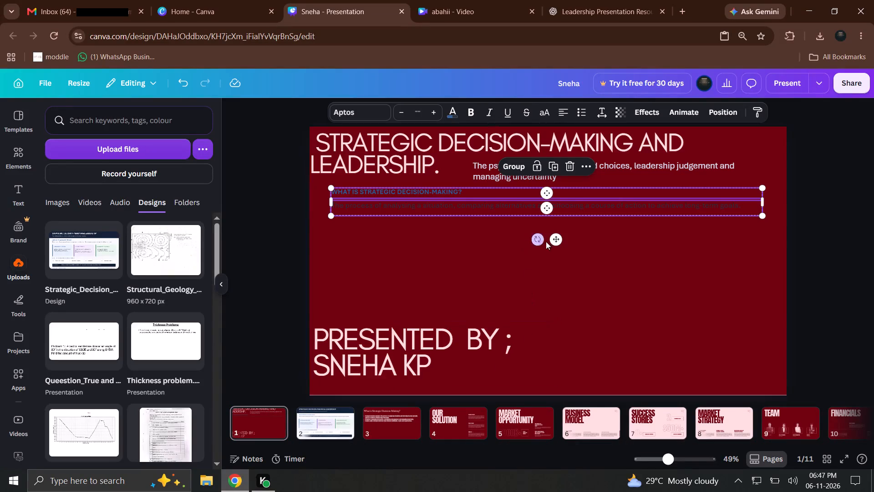
click(421, 277)
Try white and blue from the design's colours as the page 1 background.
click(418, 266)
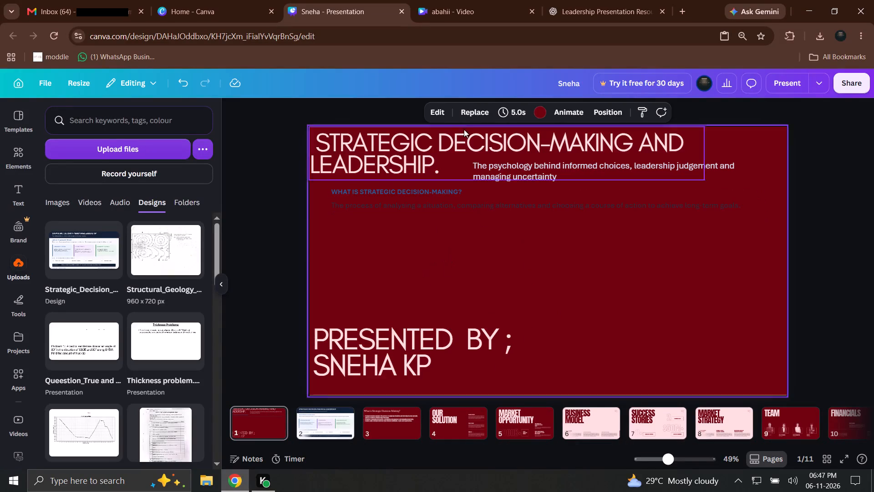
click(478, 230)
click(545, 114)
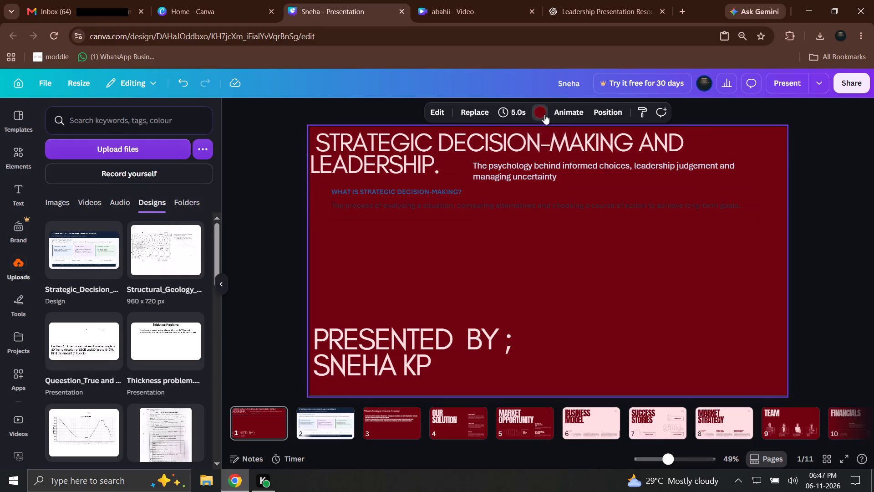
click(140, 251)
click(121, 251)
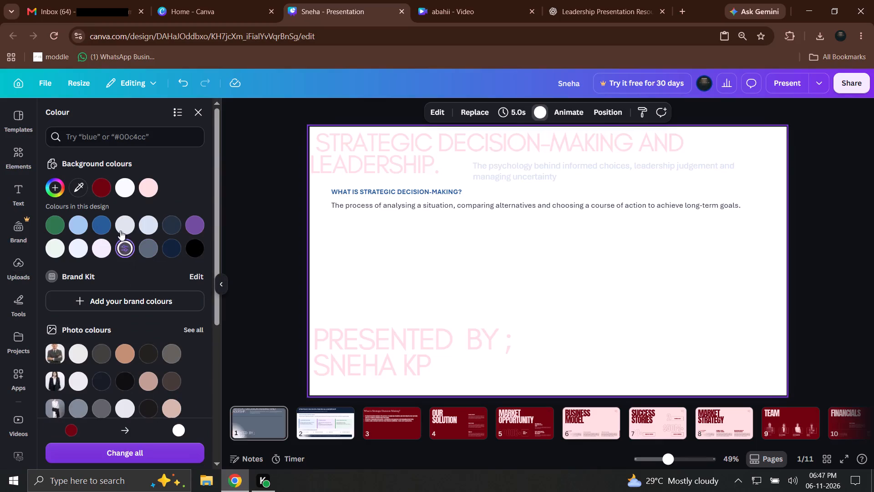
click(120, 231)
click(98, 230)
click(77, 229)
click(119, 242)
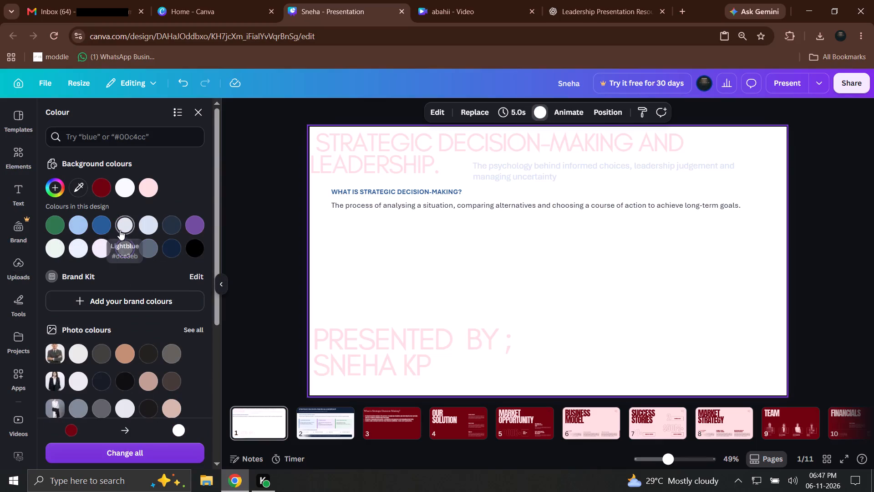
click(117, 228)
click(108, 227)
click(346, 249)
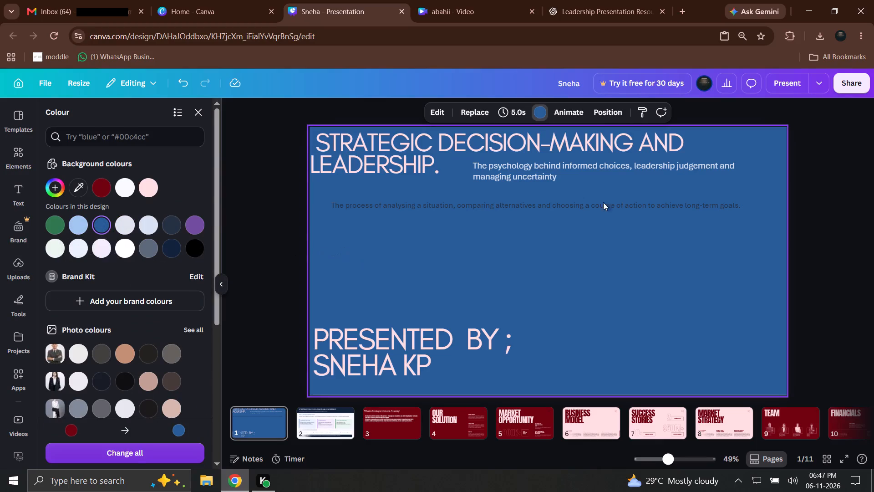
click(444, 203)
Change the page 1 background to the dark slate blue from the design's colours.
click(440, 280)
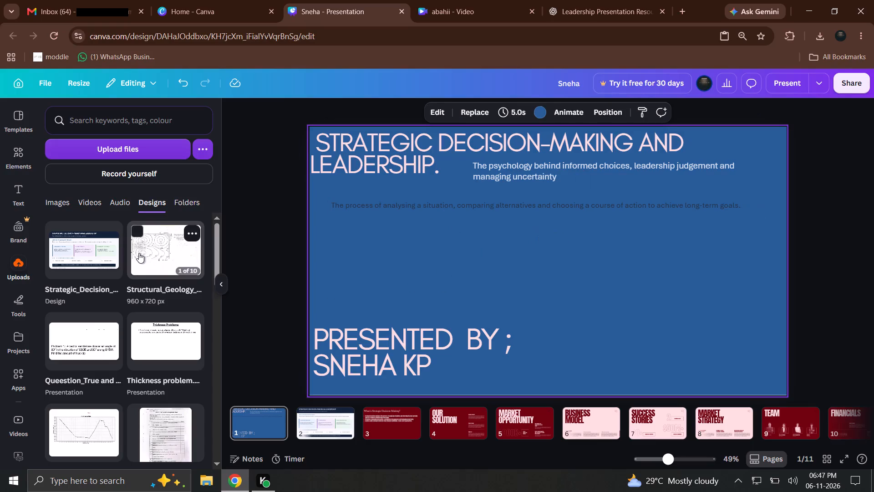
click(540, 114)
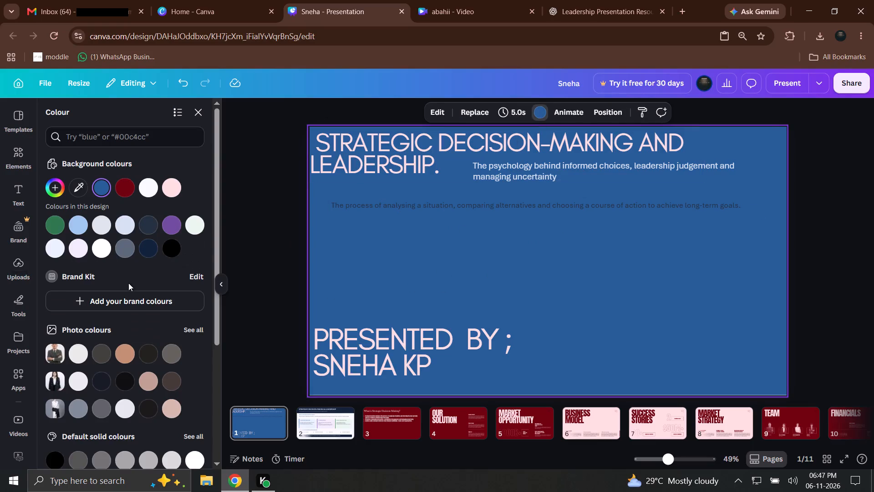
click(146, 225)
click(169, 230)
click(153, 225)
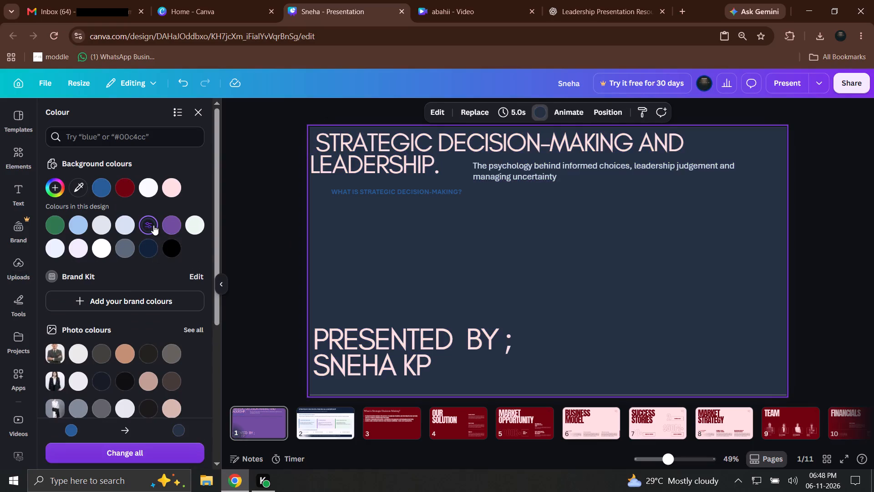
click(467, 241)
Recolour the definition line on page 1 to a pale grey-blue from the design's colours.
click(457, 209)
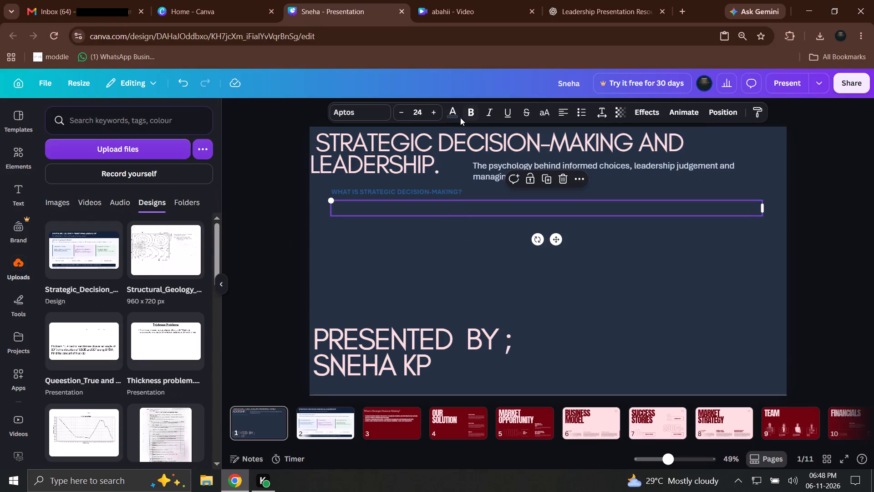
click(456, 118)
click(103, 256)
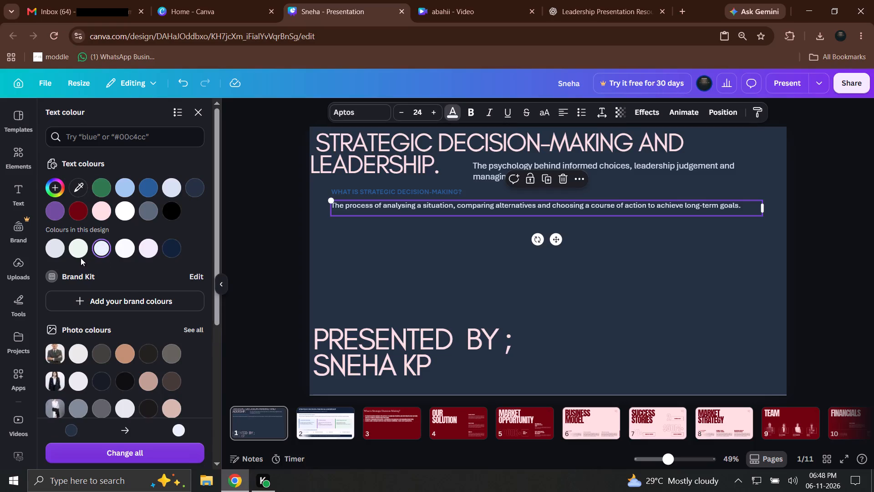
click(80, 258)
click(60, 245)
click(479, 272)
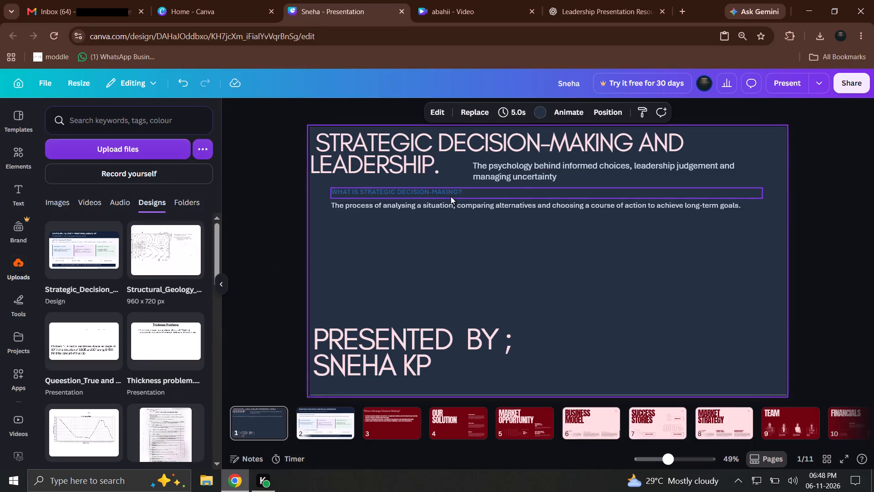
Narrow the "WHAT IS STRATEGIC DECISION-MAKING?" text box, enlarge it to a font size of about 39.2, and place it beneath the title.
click(451, 196)
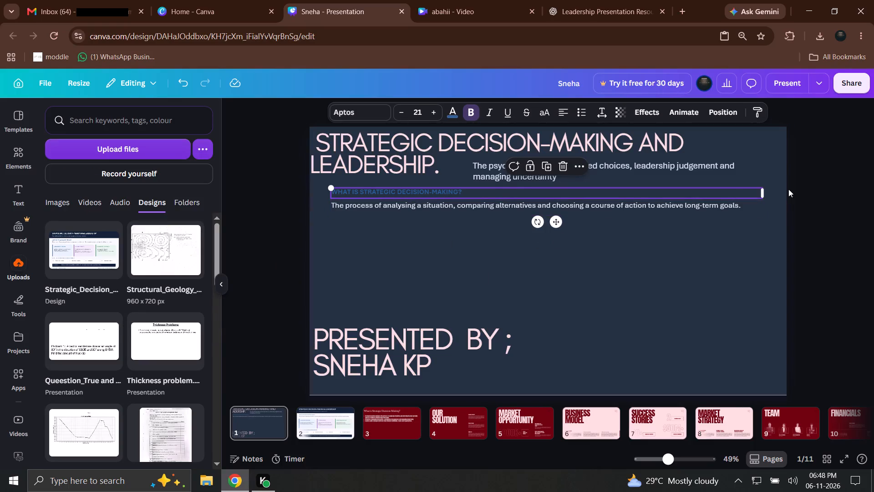
drag(763, 190, 475, 197)
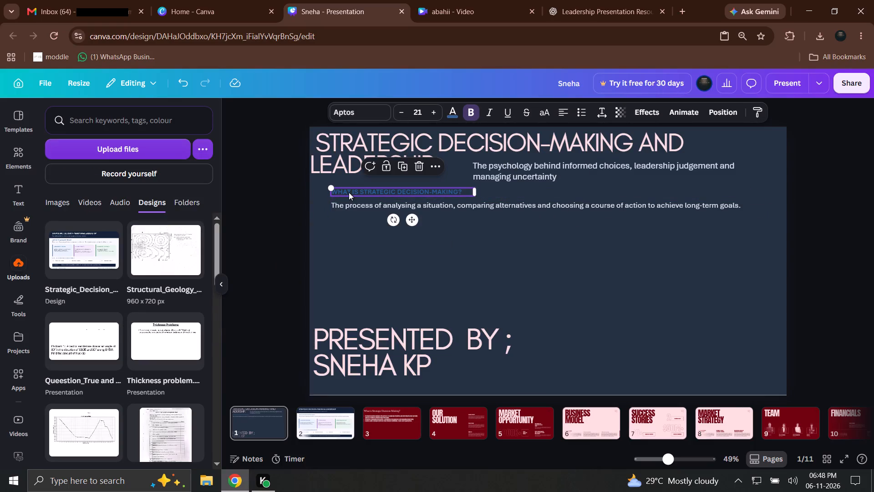
drag(410, 224, 471, 308)
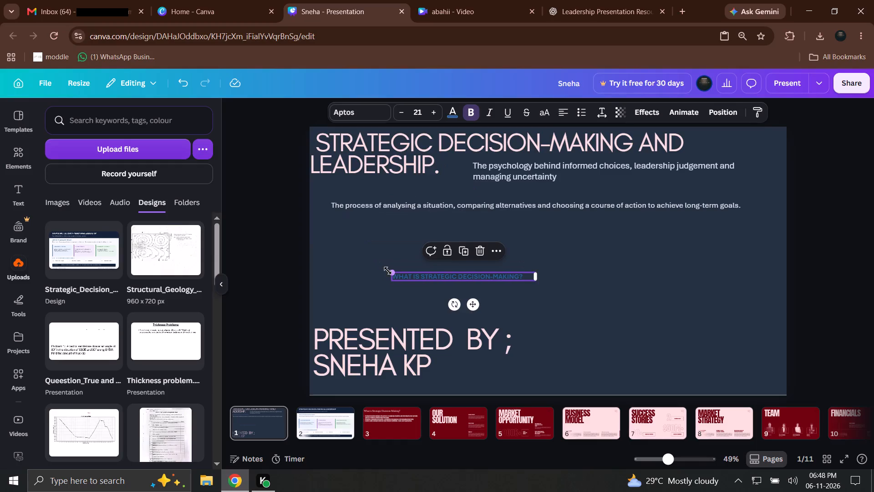
drag(388, 271, 267, 205)
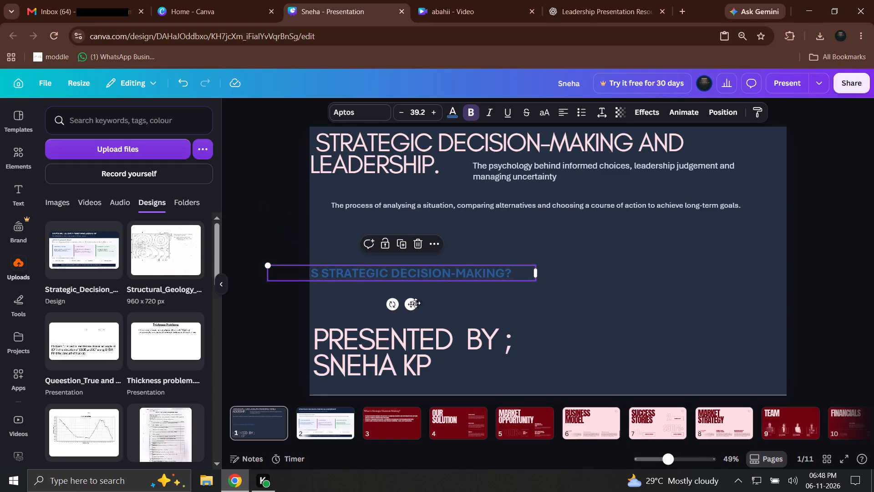
drag(413, 304, 459, 231)
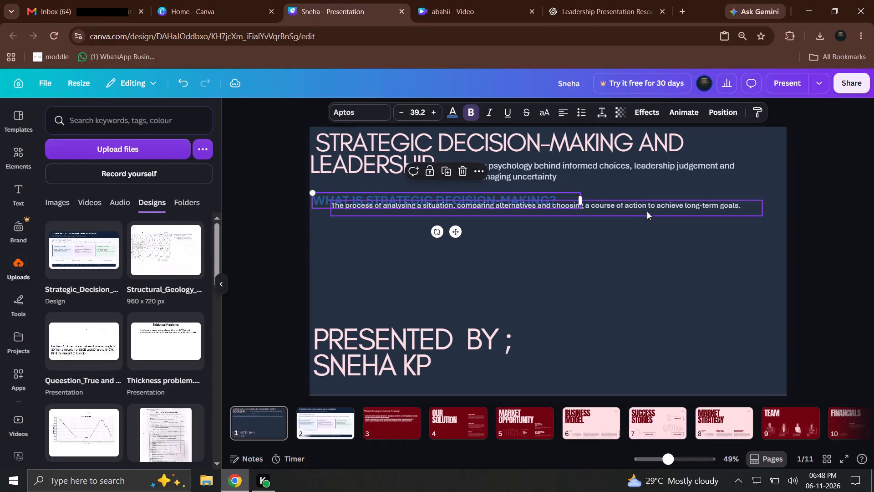
Move the definition line down so it sits below the enlarged heading.
drag(648, 211, 636, 225)
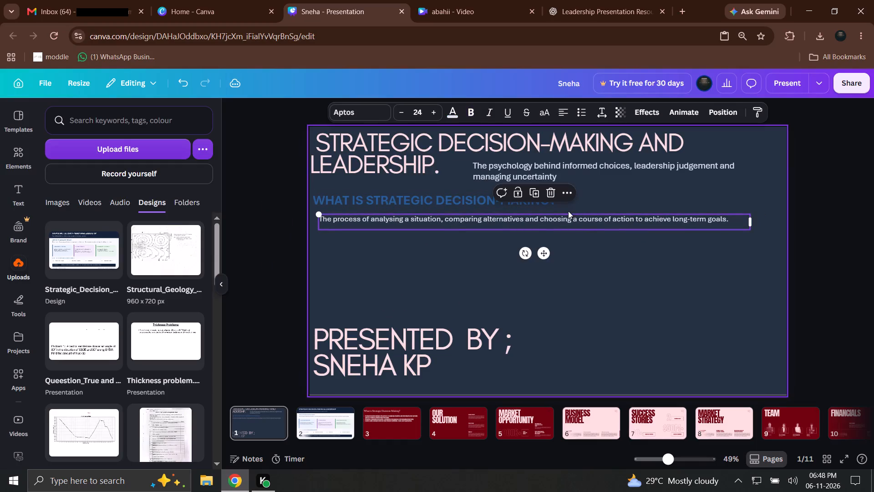
click(604, 268)
Remove the "The psychology behind informed choices" subtitle from page 1 by moving it off the slide.
click(583, 170)
drag(583, 170, 873, 184)
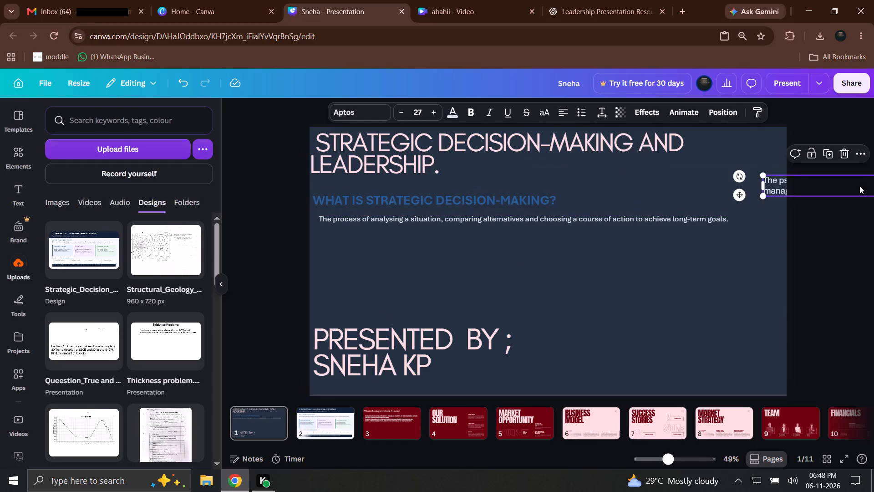
drag(758, 184, 873, 188)
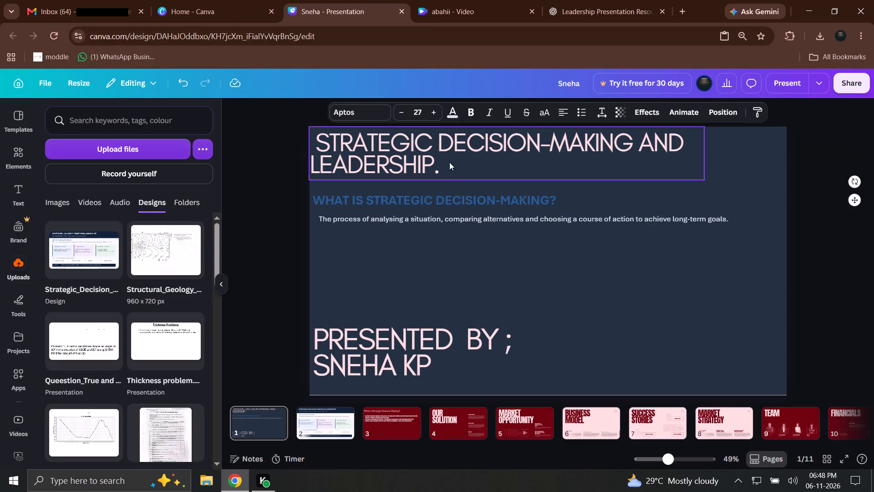
Scale the title to a font size of about 68.3 and widen its box so it fits on one line.
click(463, 154)
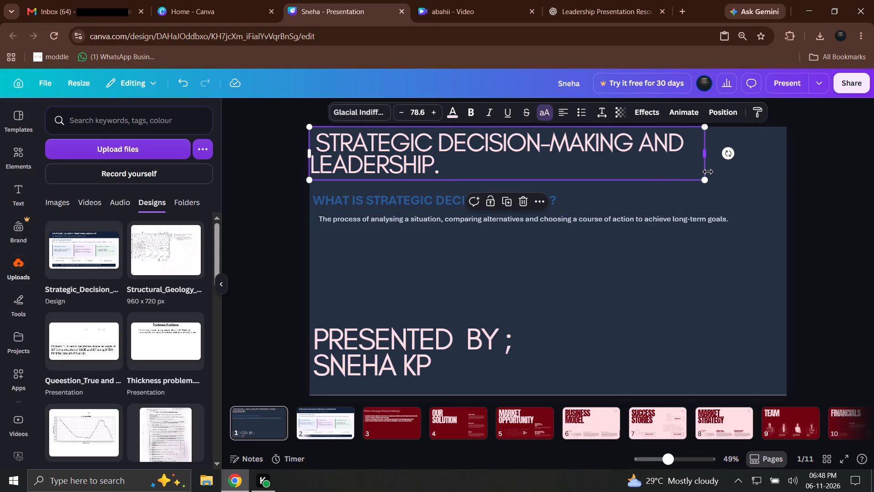
drag(706, 177, 657, 151)
drag(657, 151, 784, 154)
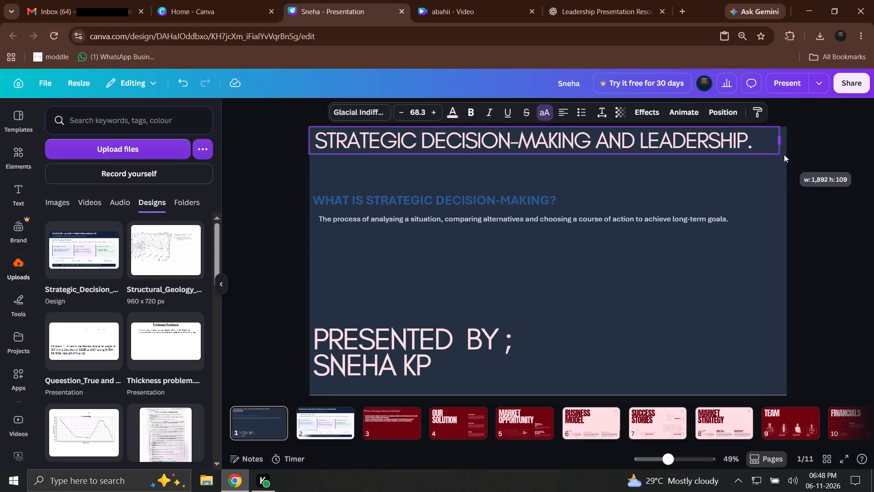
drag(784, 154, 774, 157)
click(735, 289)
Align the definition line directly beneath the heading, flush with the heading's left edge.
drag(469, 245, 461, 198)
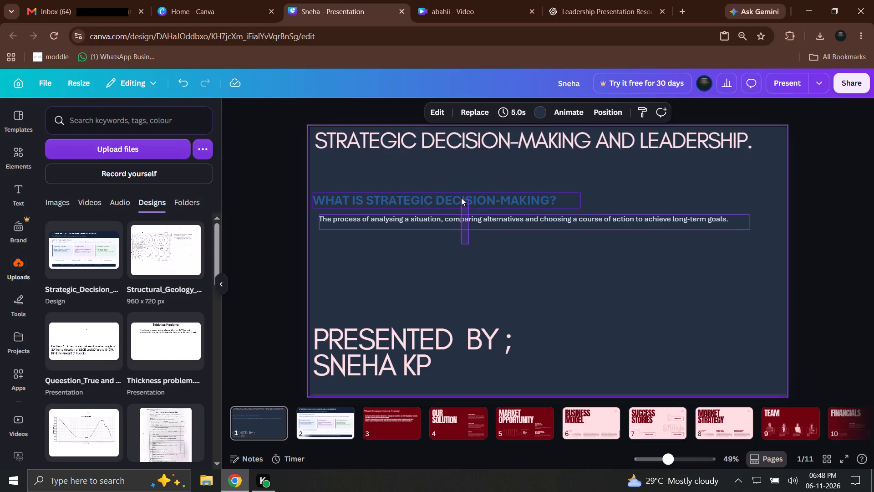
drag(461, 198, 445, 225)
click(439, 224)
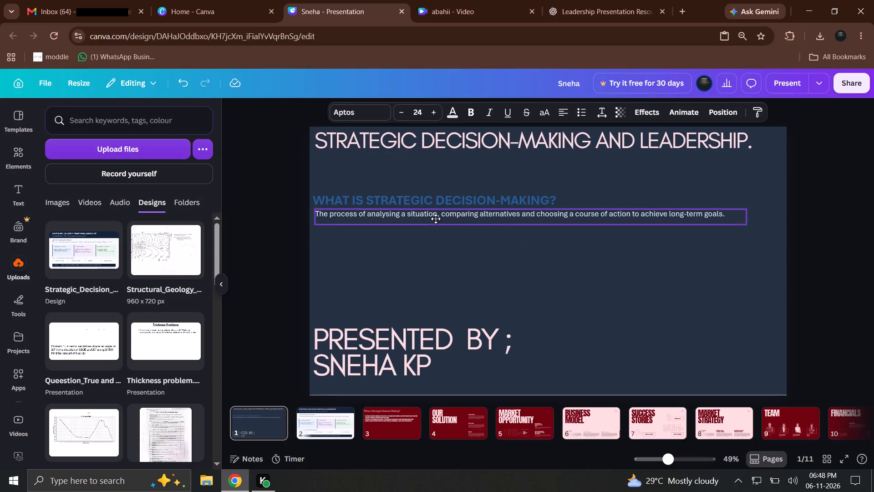
click(704, 306)
Recolour the "WHAT IS STRATEGIC DECISION-MAKING?" heading to the light pink used in the design.
click(483, 201)
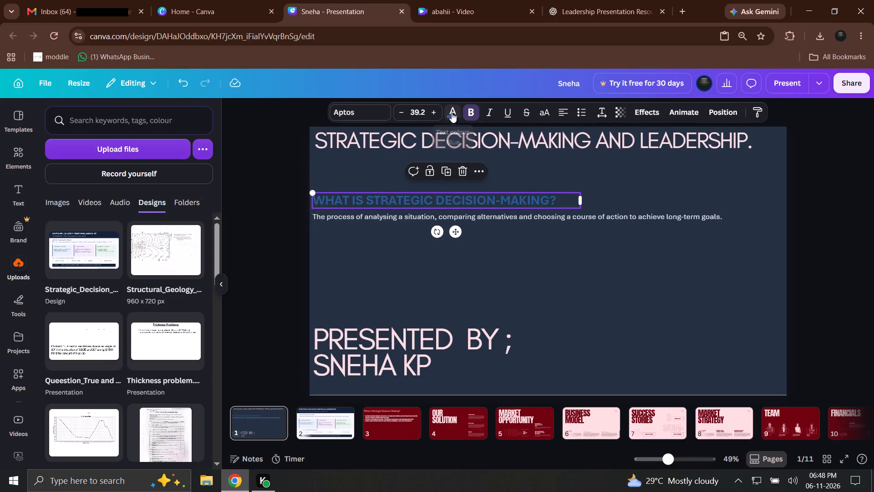
click(452, 113)
click(132, 213)
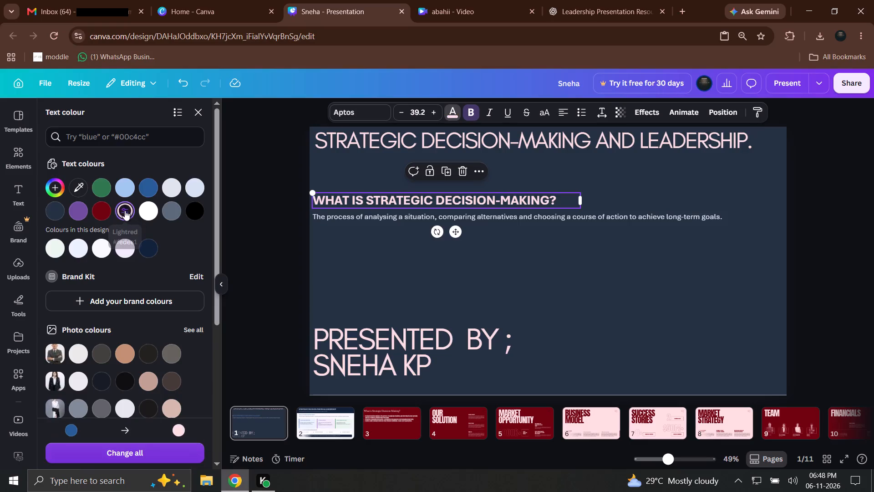
click(487, 279)
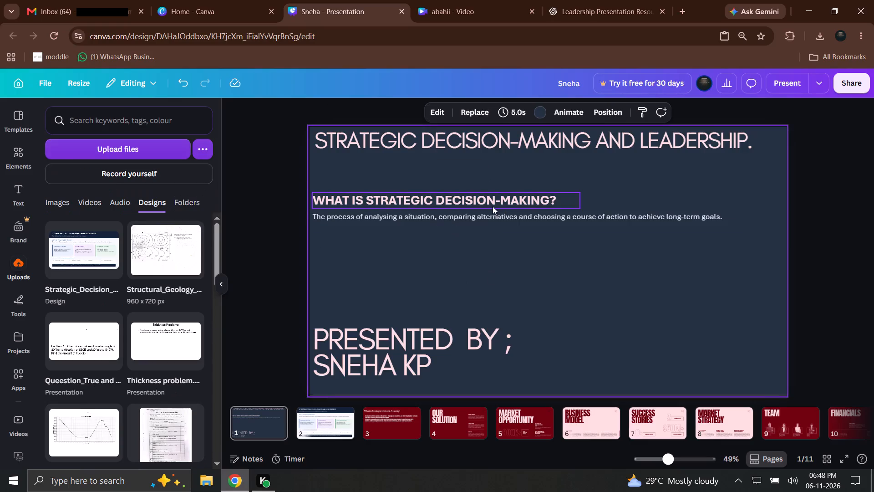
Try several text colours on the page 1 title, settling on the light grey from the photo colours.
click(625, 138)
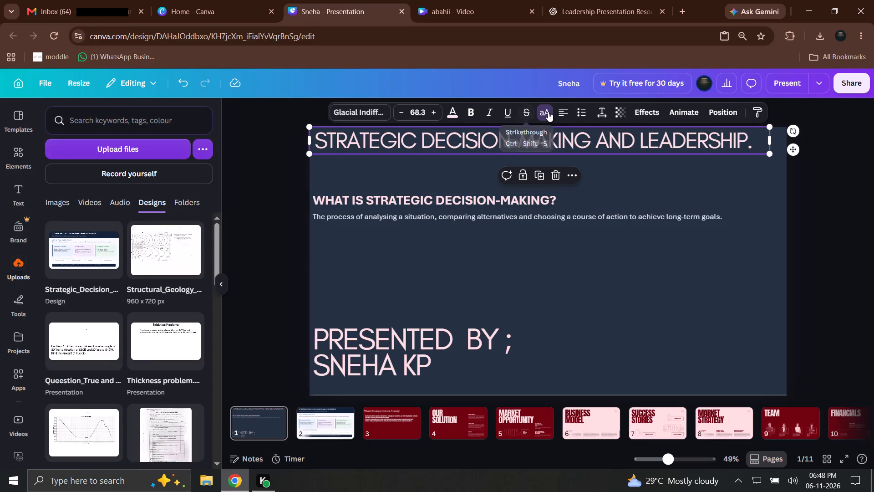
click(460, 118)
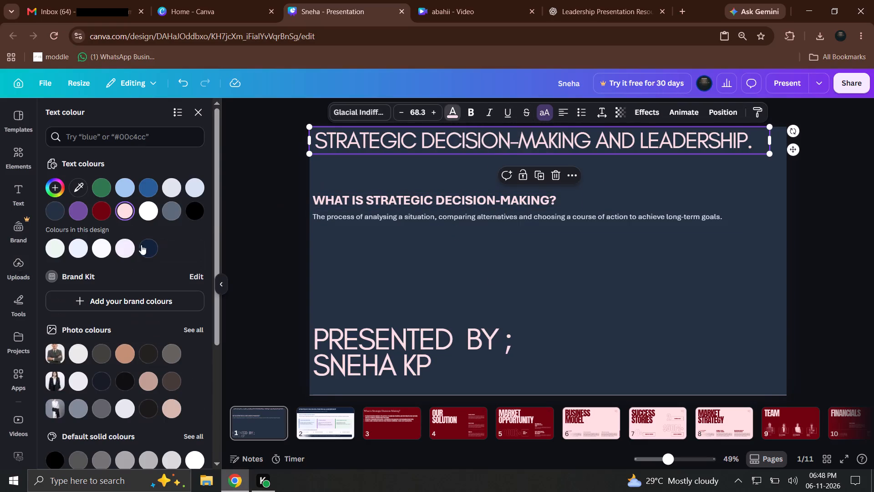
click(103, 188)
click(153, 190)
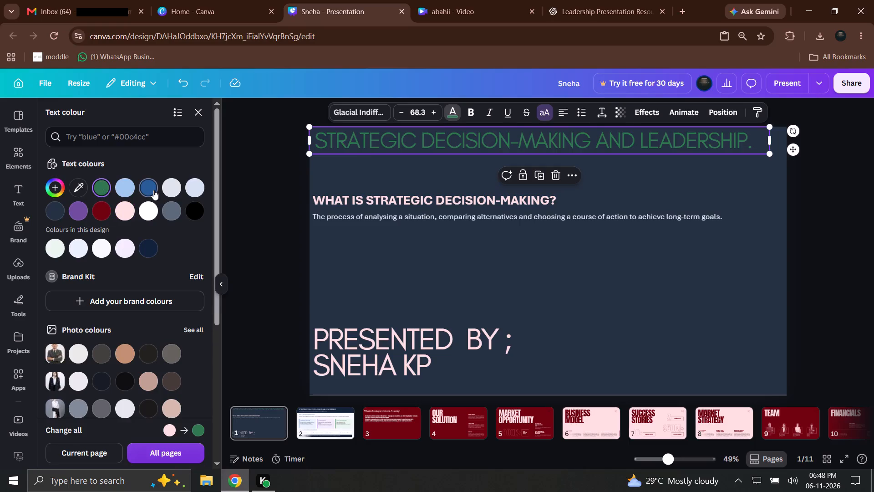
click(196, 206)
click(167, 213)
click(177, 190)
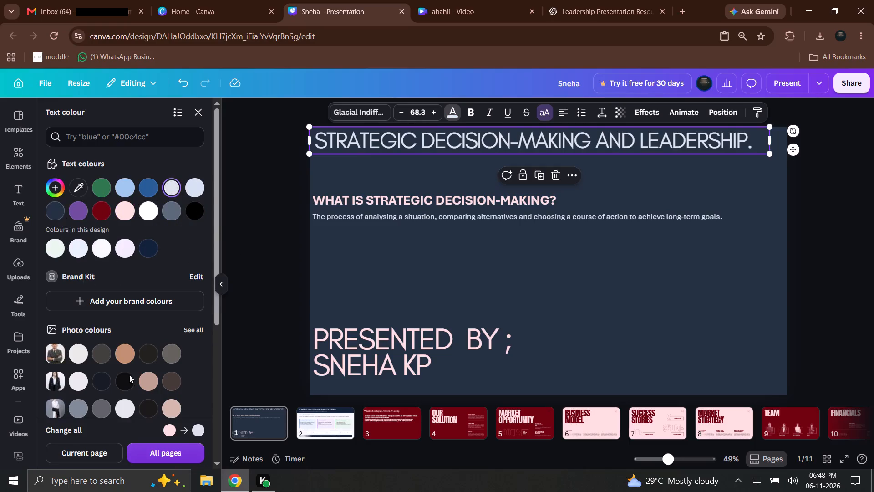
click(109, 354)
click(98, 380)
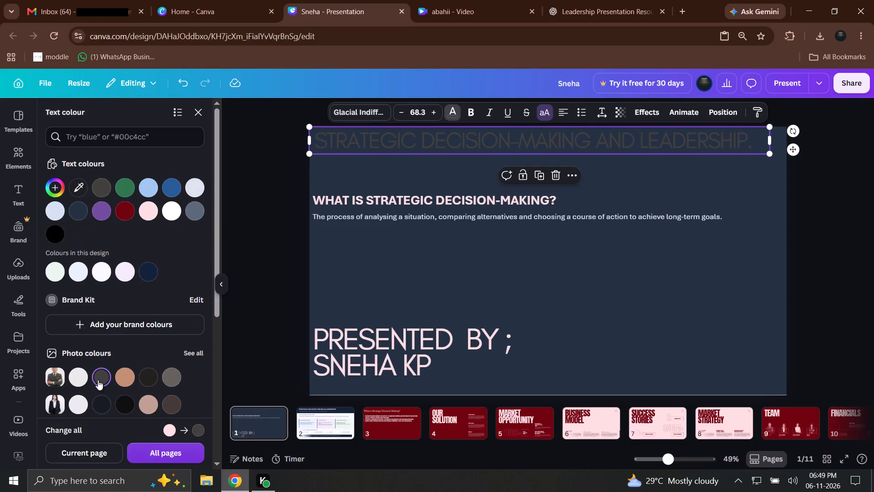
click(81, 380)
click(173, 384)
click(137, 378)
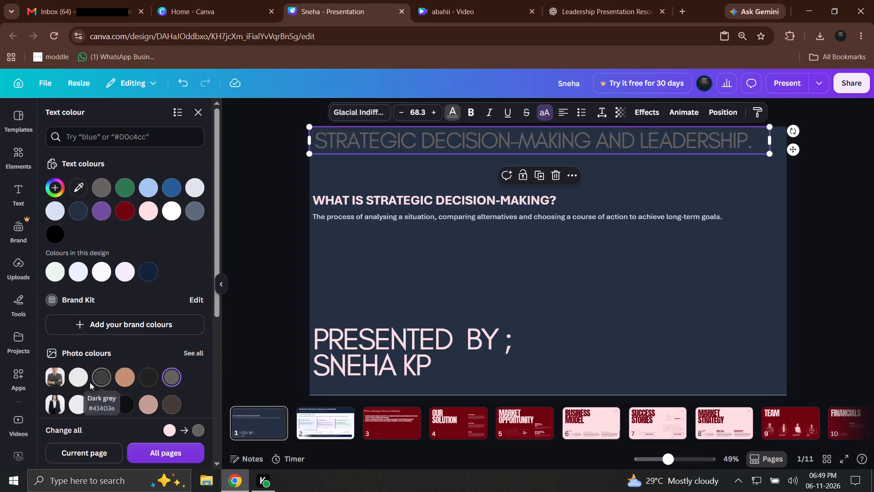
click(90, 382)
click(81, 383)
click(373, 297)
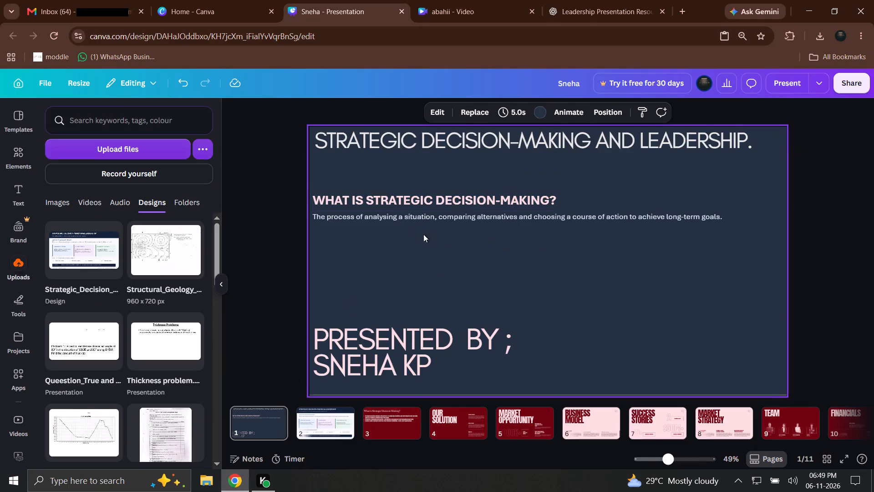
Enlarge the definition text to a font size of about 31.9, widening its box so it wraps onto two lines.
click(479, 225)
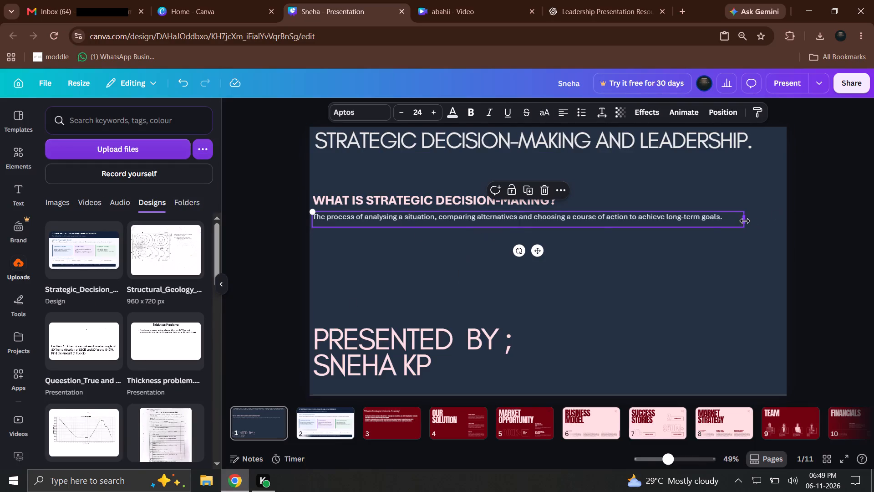
drag(745, 221, 631, 225)
drag(632, 231, 733, 274)
click(728, 300)
Move the "WHAT IS STRATEGIC DECISION-MAKING?" heading slightly up and place the enlarged definition directly beneath it.
drag(467, 204, 467, 190)
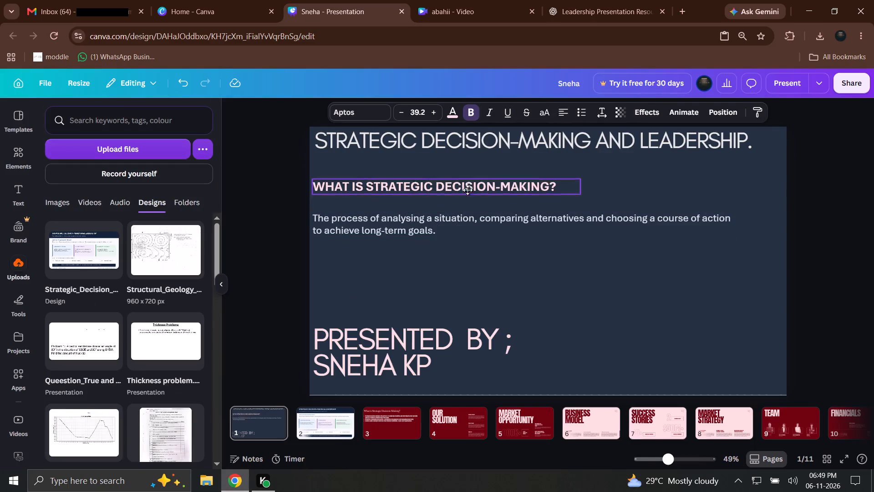
drag(467, 190, 467, 195)
drag(505, 225, 503, 218)
click(600, 272)
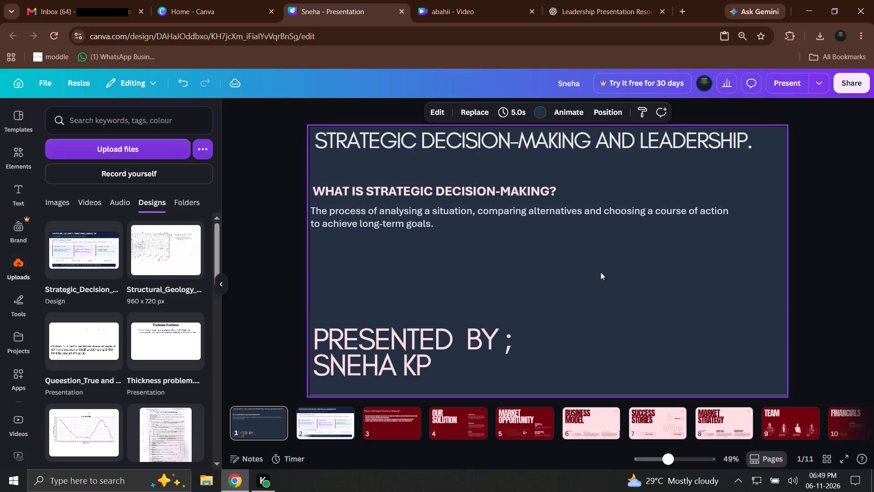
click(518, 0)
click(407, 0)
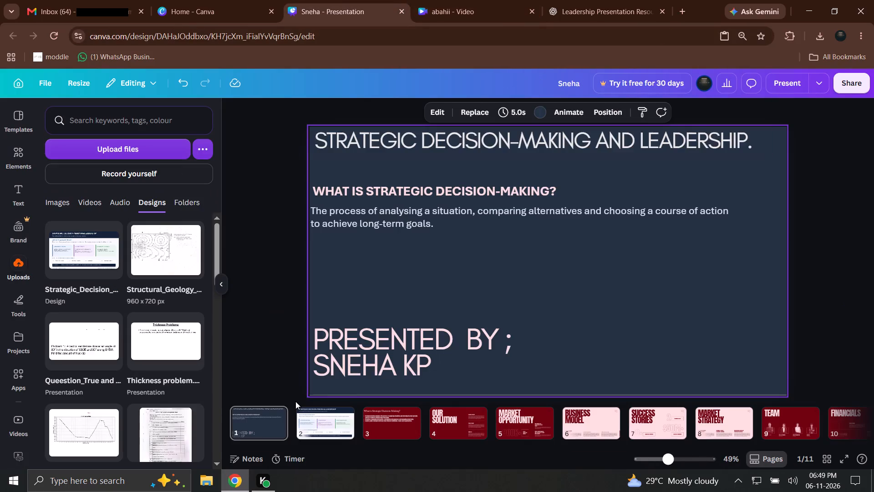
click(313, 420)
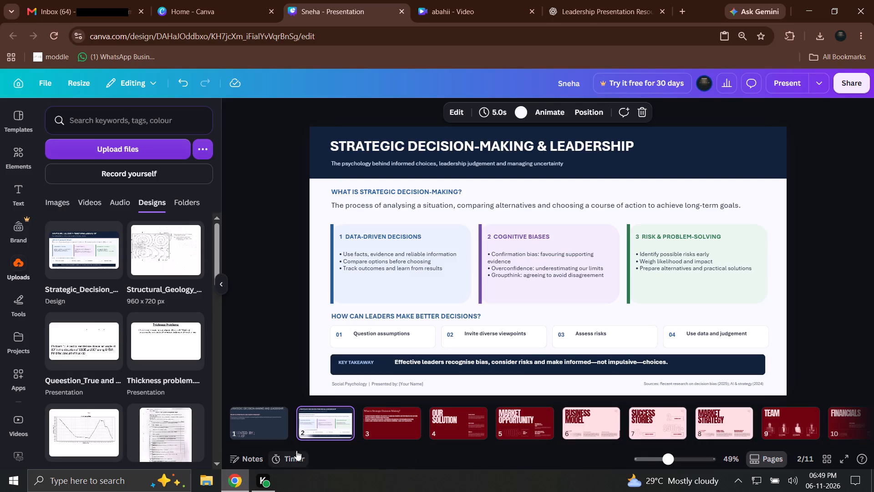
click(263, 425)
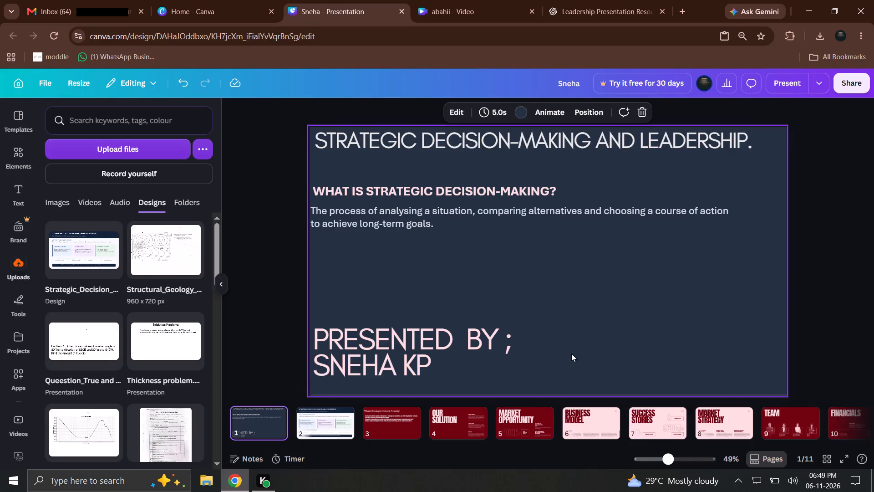
Widen the "PRESENTED BY" credit onto one line, shrink it to small text and move it to the slide's bottom edge.
click(636, 330)
click(513, 348)
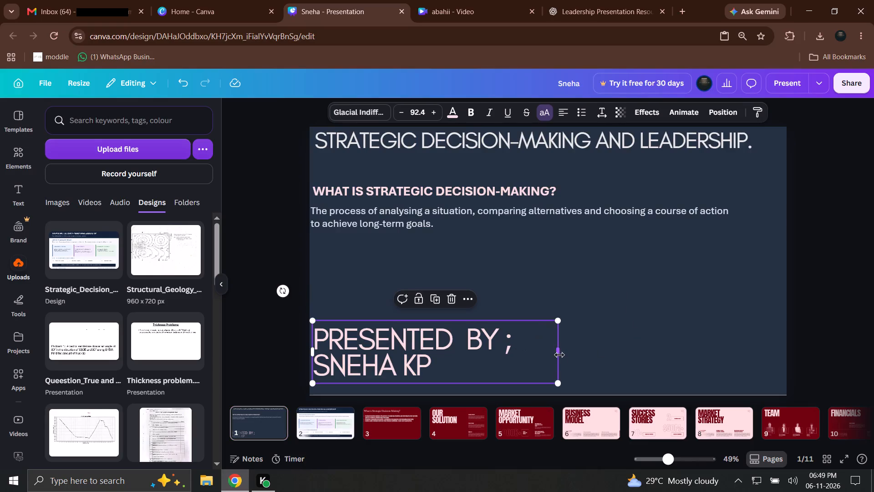
drag(559, 355, 674, 351)
drag(676, 321, 443, 364)
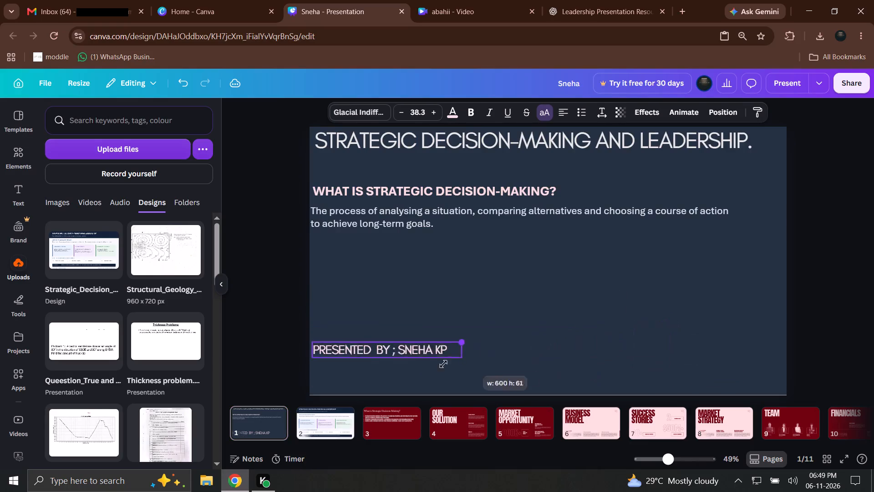
drag(443, 364, 431, 368)
drag(399, 354, 399, 385)
click(494, 313)
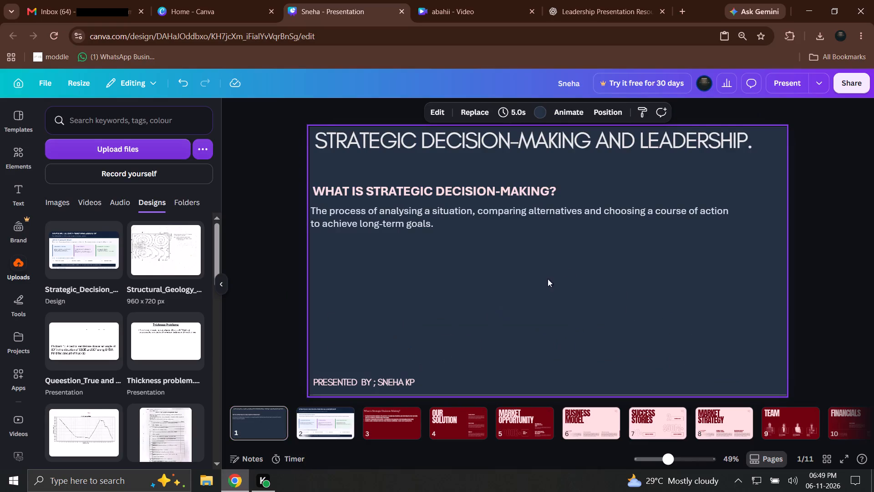
Turn the definition text under the heading into a bullet point.
click(472, 235)
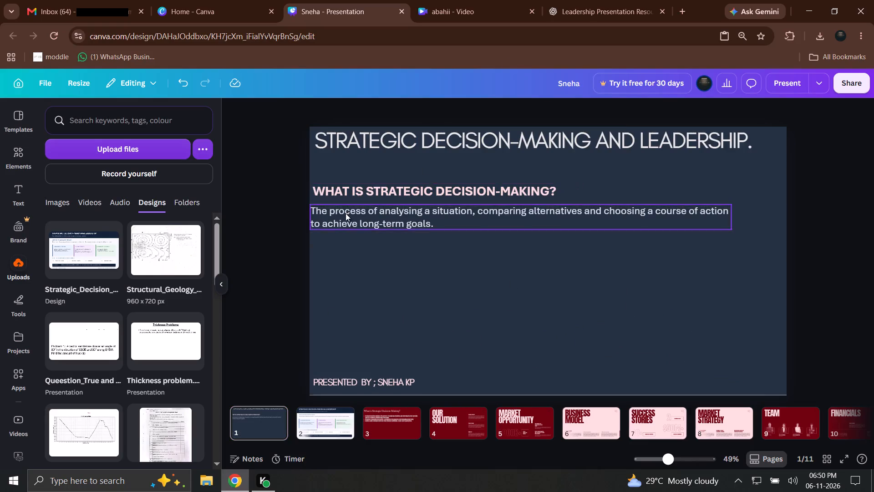
click(347, 209)
click(320, 209)
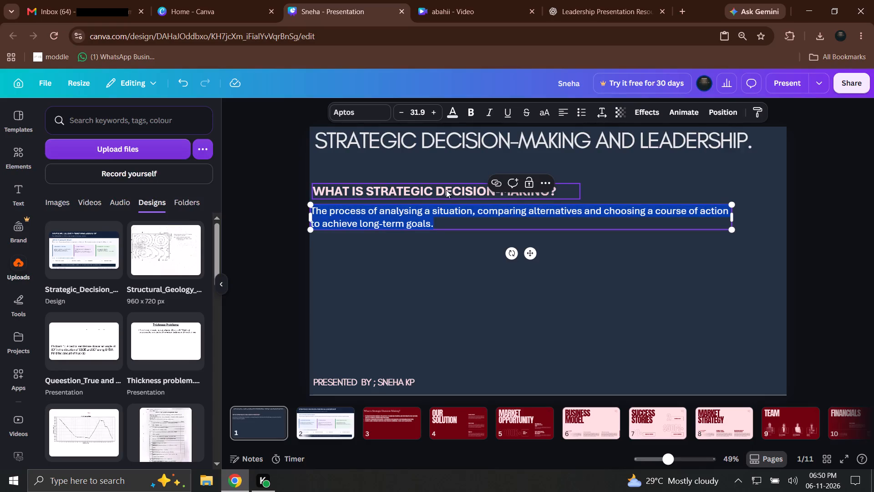
click(446, 190)
double_click(416, 213)
click(416, 213)
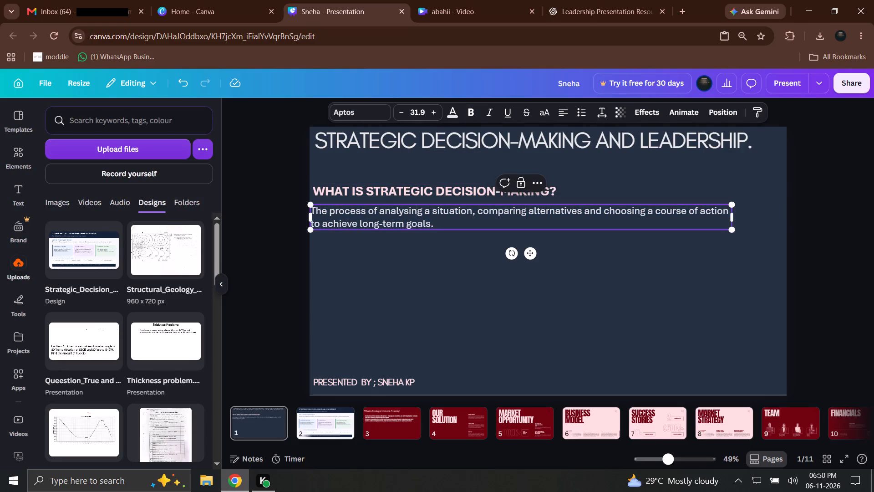
key(Home)
text(*)
key(space)
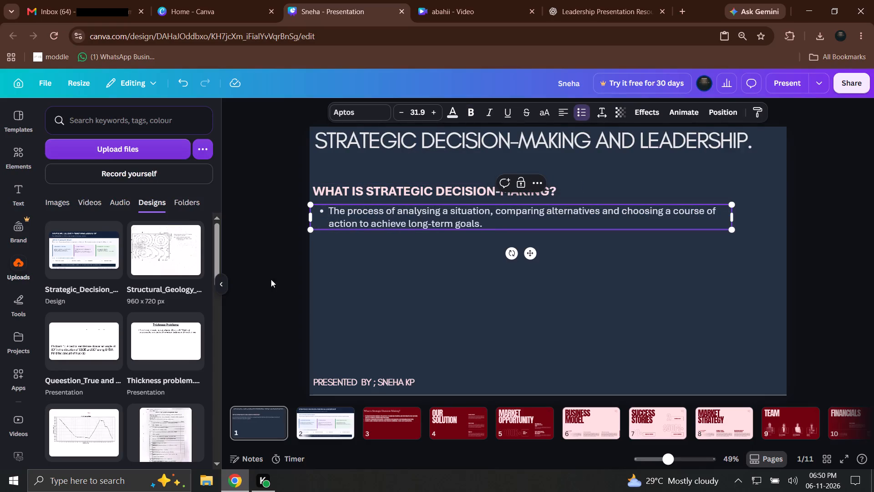
click(368, 312)
Shift the bulleted definition slightly left so its bullet lines up with the heading's left edge.
drag(493, 214, 476, 214)
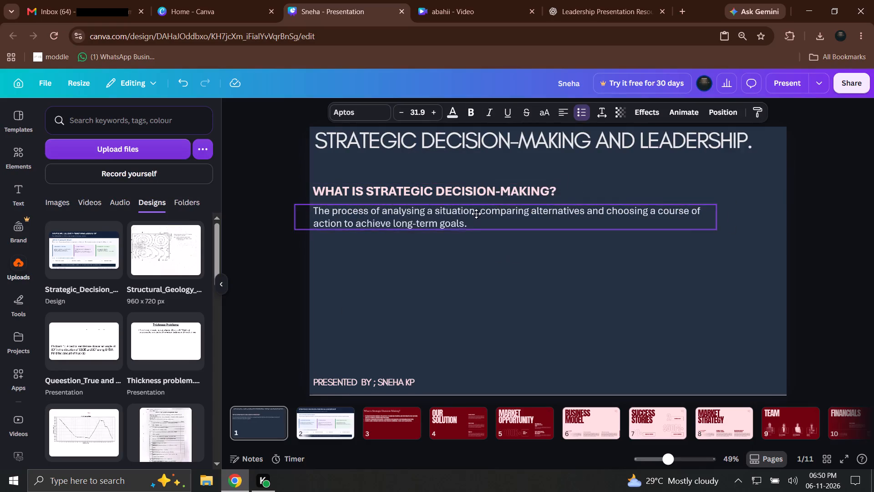
drag(476, 214, 488, 214)
click(461, 291)
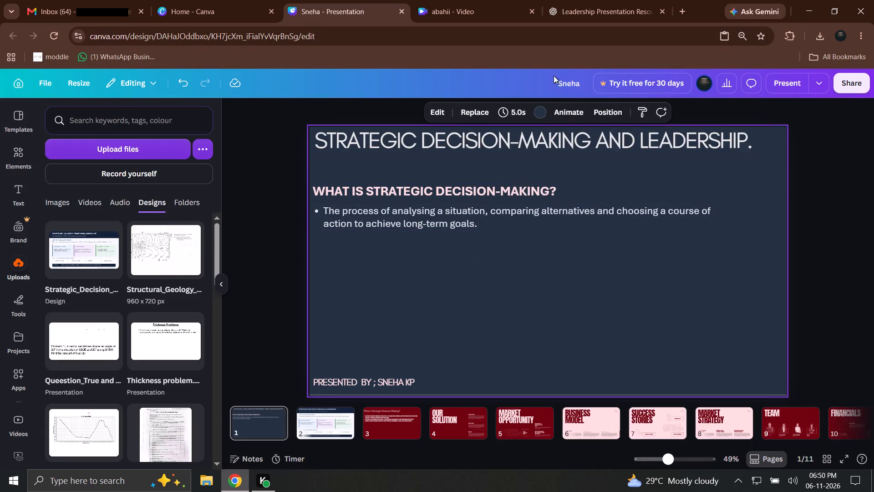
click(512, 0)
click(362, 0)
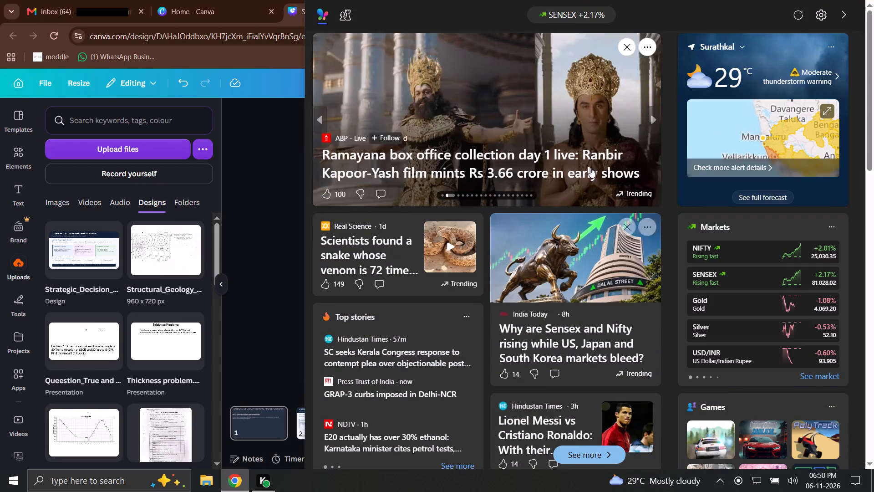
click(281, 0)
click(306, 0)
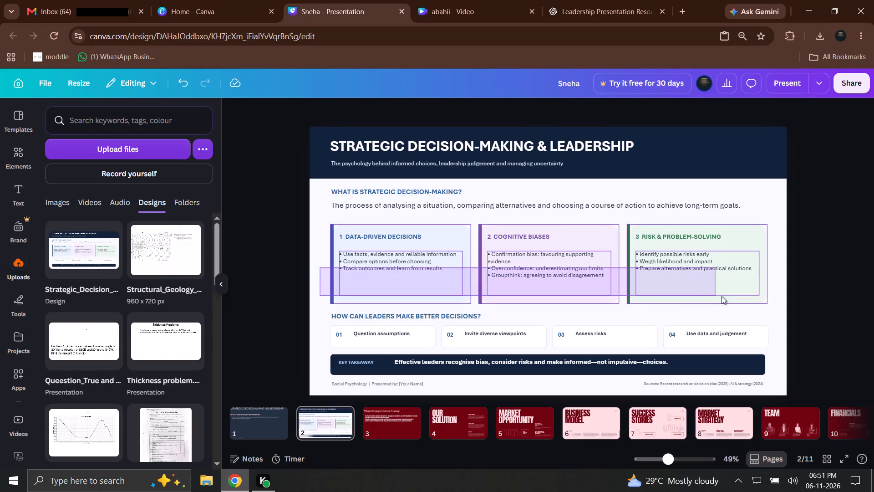
drag(722, 296, 723, 296)
click(512, 205)
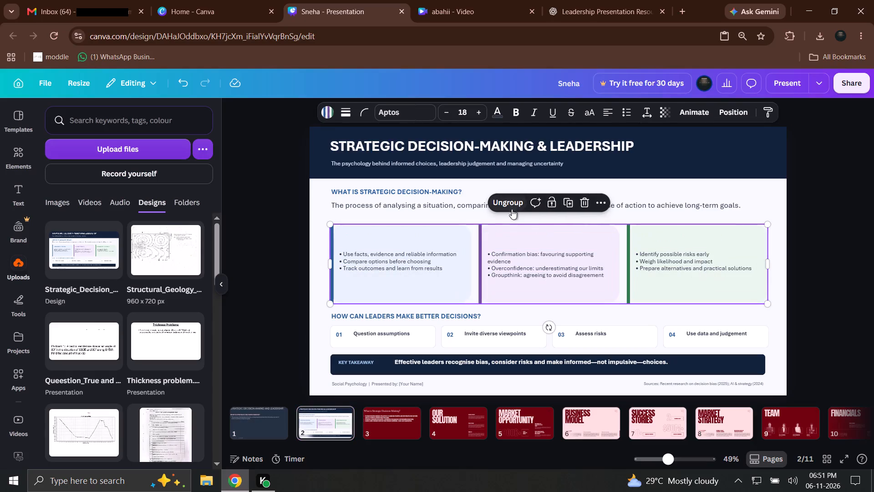
Copy the grouped cards onto page 1 and position them beneath the bulleted definition.
key(ctrl+c)
click(258, 418)
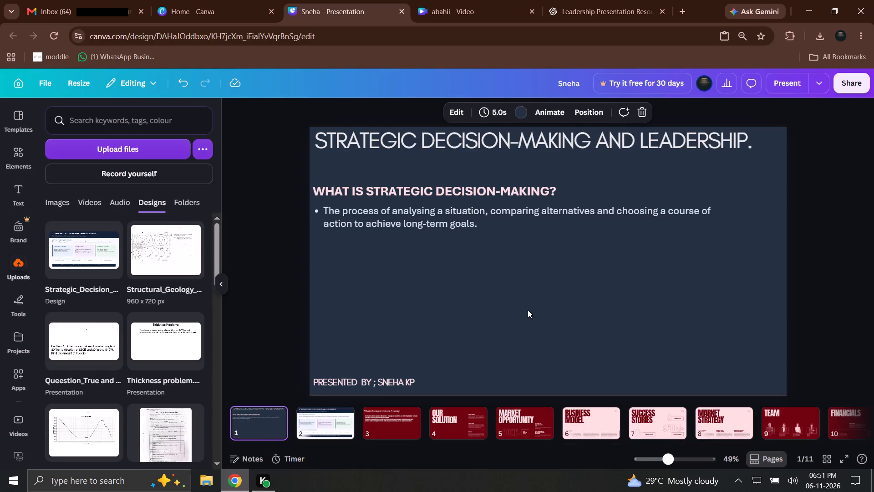
key(ctrl+v)
drag(523, 279, 510, 300)
key(2)
click(330, 415)
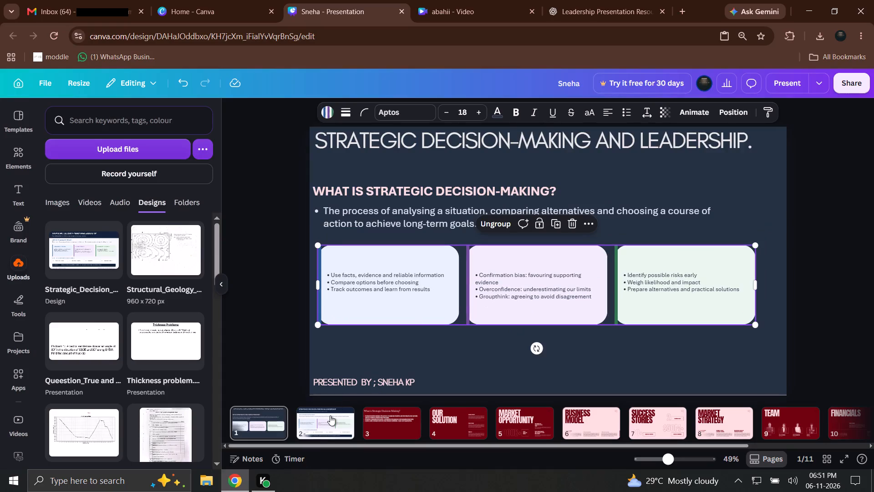
click(267, 415)
drag(400, 312, 405, 308)
click(578, 359)
Nudge the middle purple card slightly down within the pasted group.
click(655, 296)
click(622, 291)
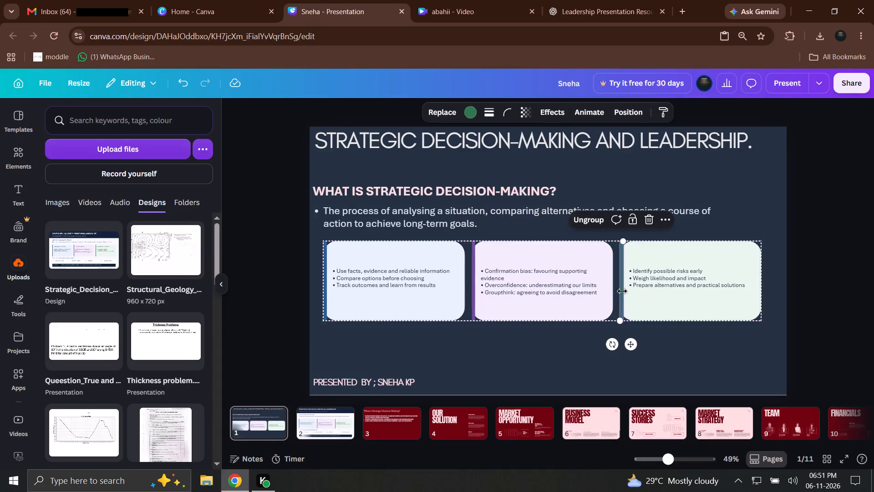
drag(584, 247, 580, 251)
click(526, 266)
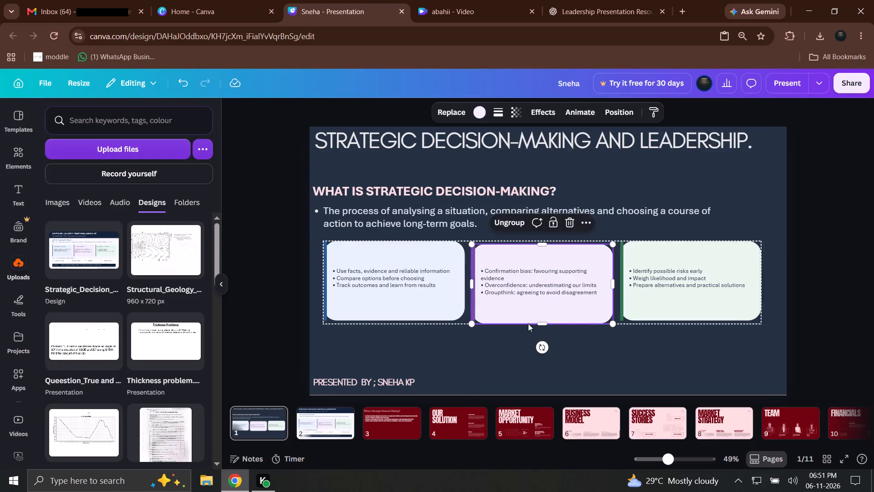
click(528, 364)
Ungroup the three pasted cards on page 1.
drag(664, 348, 411, 267)
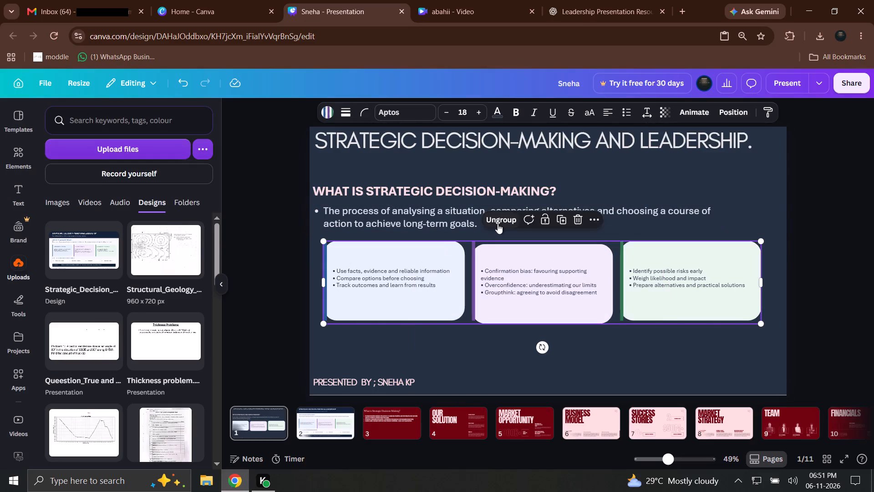
click(498, 224)
click(565, 384)
Nudge the bullet text on the middle purple card slightly up.
drag(517, 304, 520, 301)
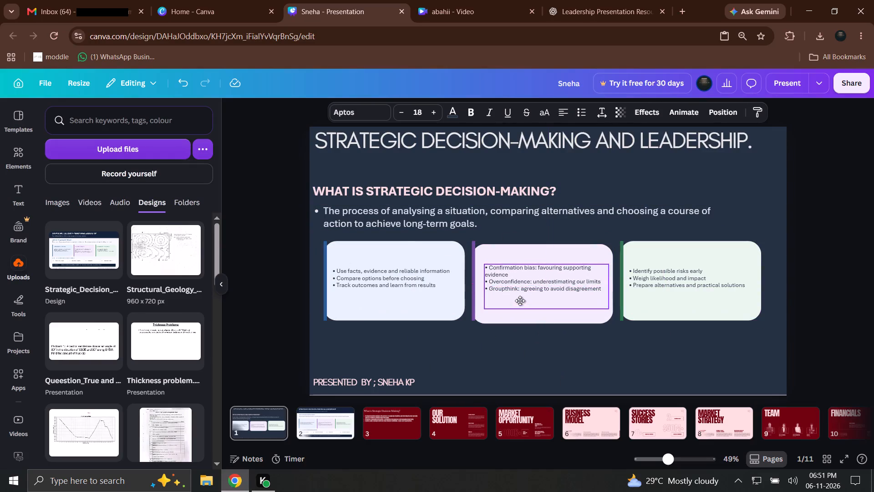
drag(520, 301, 518, 299)
click(467, 314)
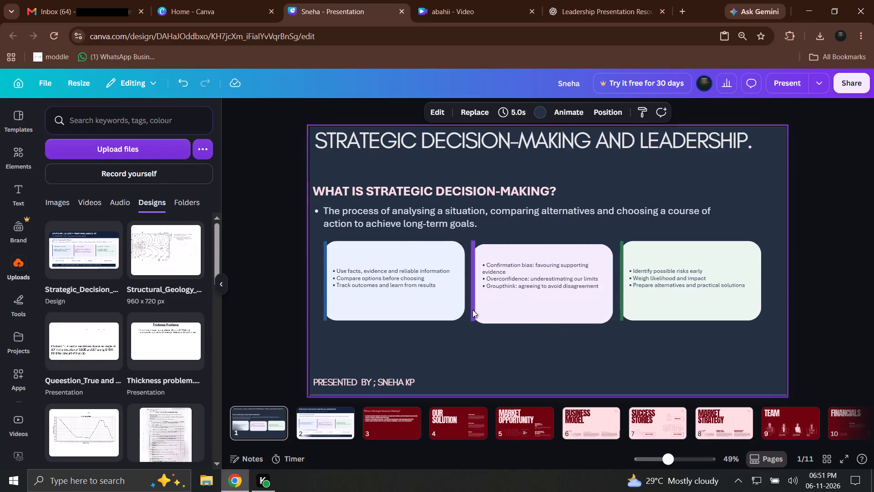
Remove the purple, green and blue accent bars beside the cards by moving them off the slide.
drag(473, 310, 843, 335)
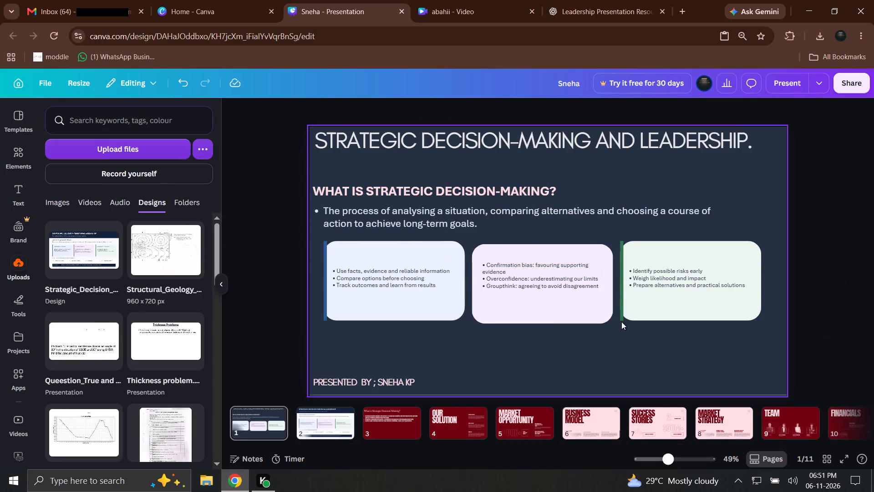
drag(621, 319, 873, 272)
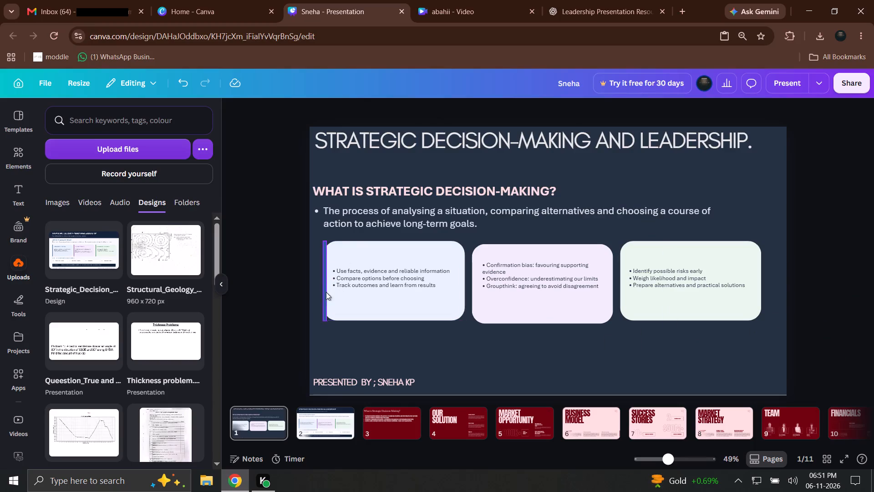
drag(325, 291, 136, 294)
Enlarge the bullet text on the first, blue card to a font size of about 19.8.
click(364, 313)
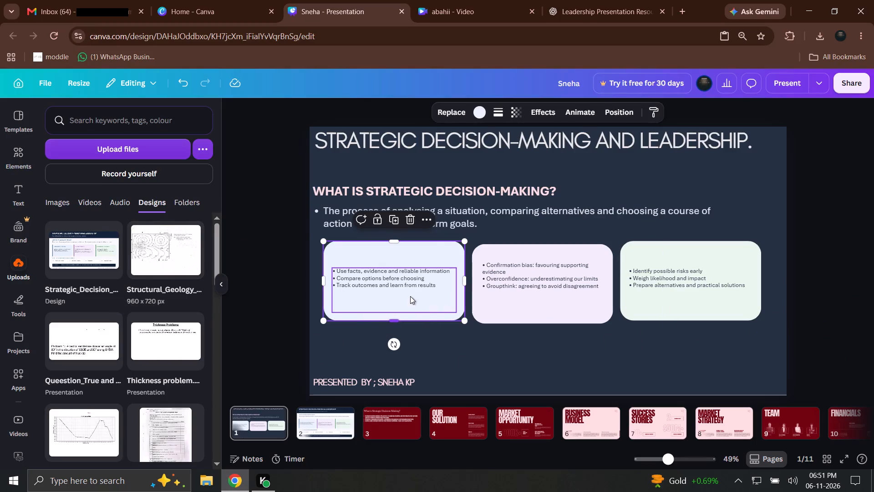
click(410, 296)
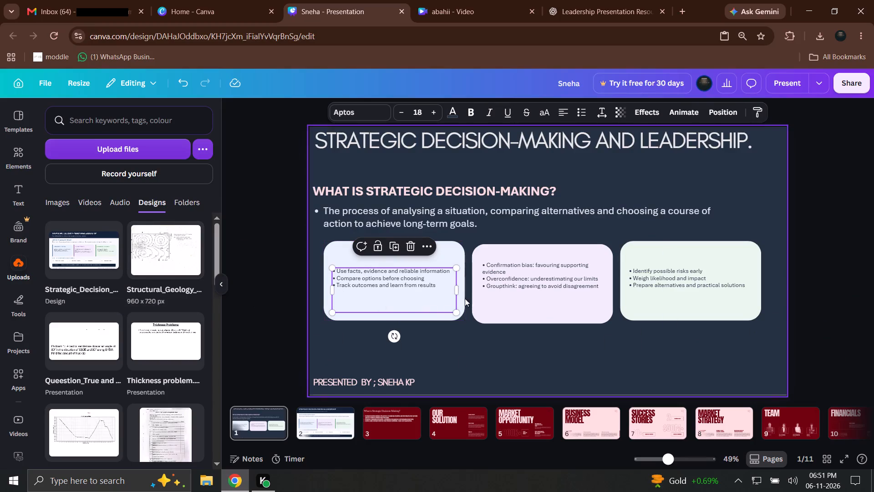
drag(455, 314, 478, 316)
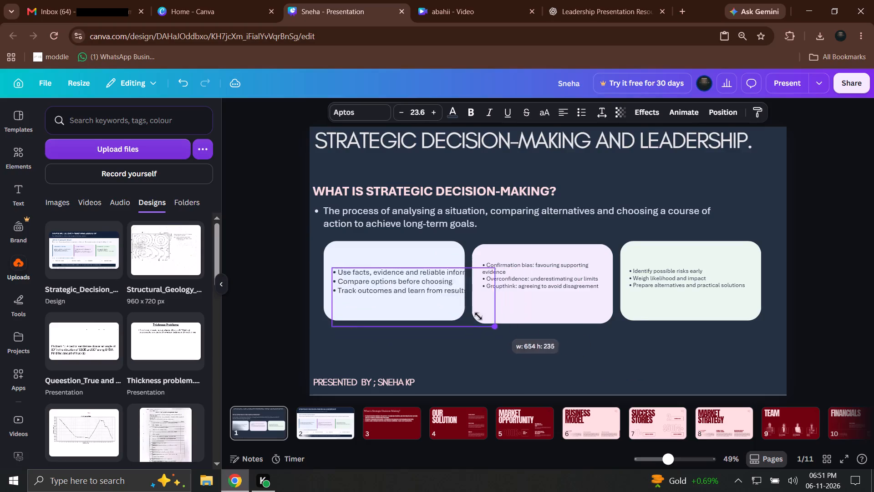
drag(478, 316, 469, 314)
Extend the blue card's bottom edge down to line up with the middle card's bottom.
click(417, 319)
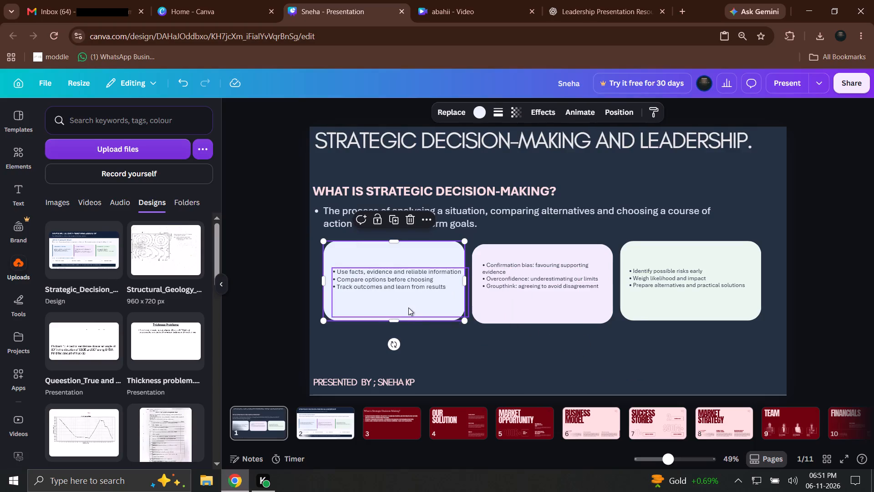
drag(409, 318, 409, 323)
Stretch the blue card across the slide so it spans all three bullet text columns.
click(421, 296)
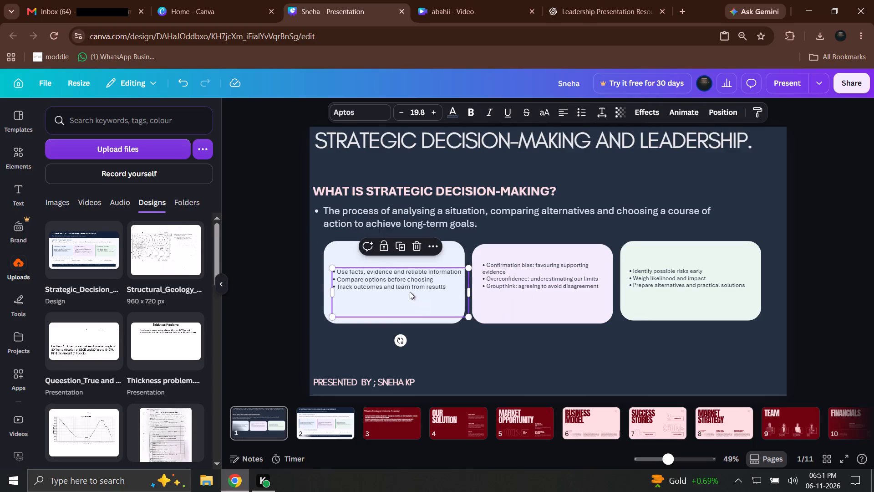
click(420, 315)
click(420, 303)
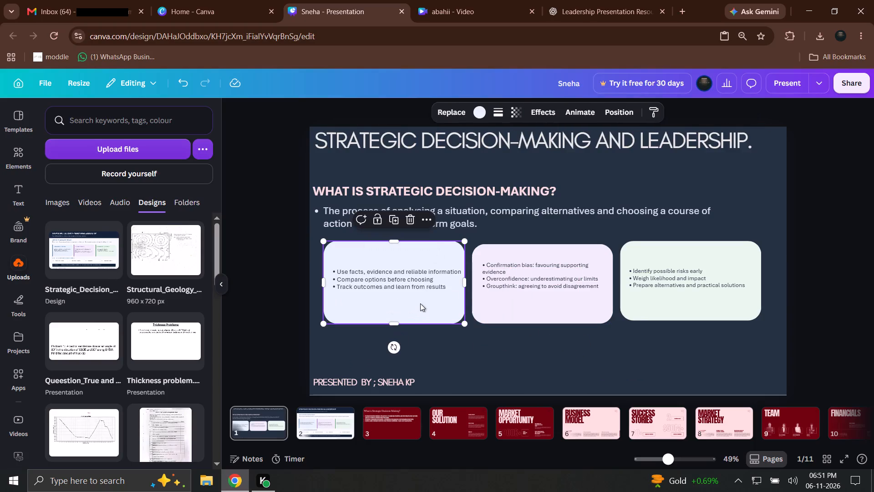
click(422, 281)
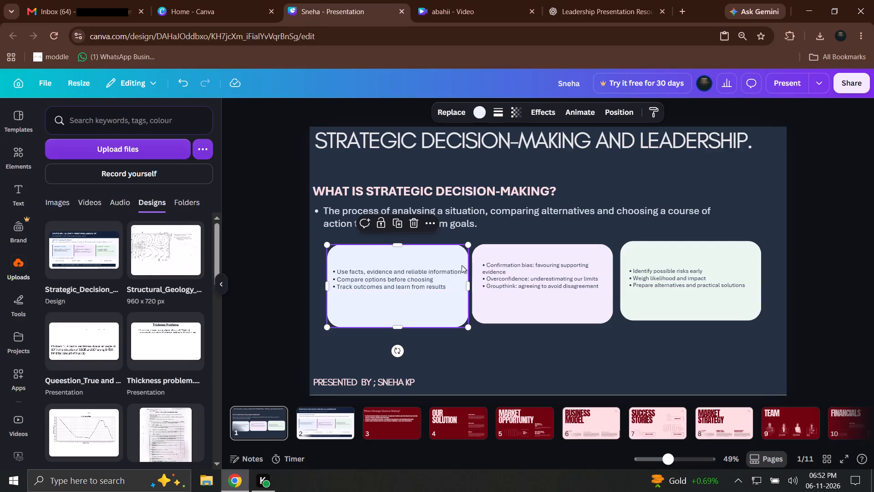
drag(467, 248, 469, 258)
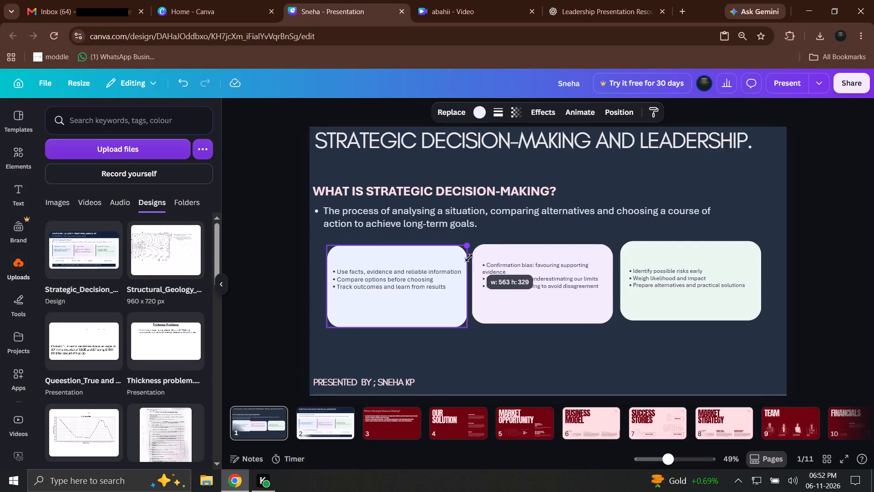
drag(469, 258, 470, 256)
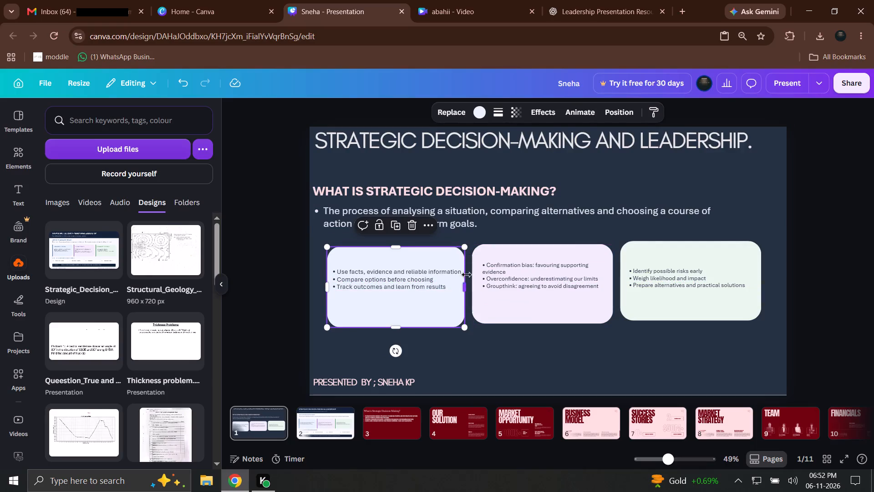
drag(467, 279, 755, 291)
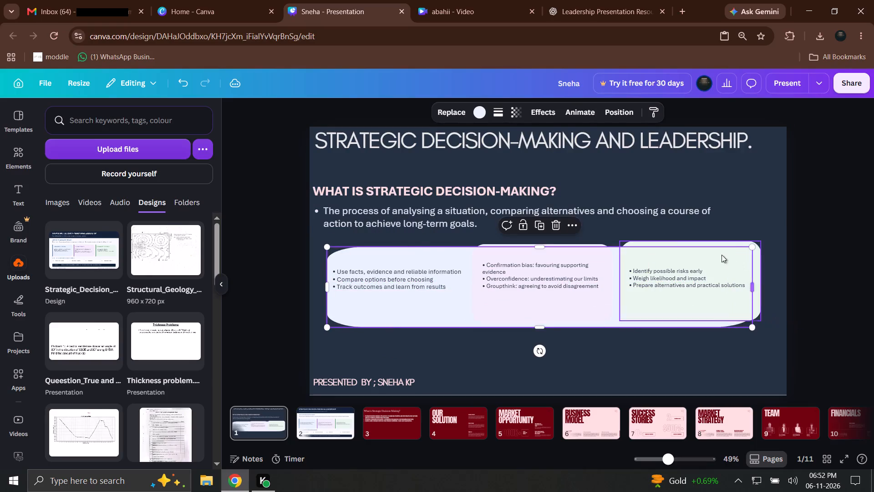
click(652, 245)
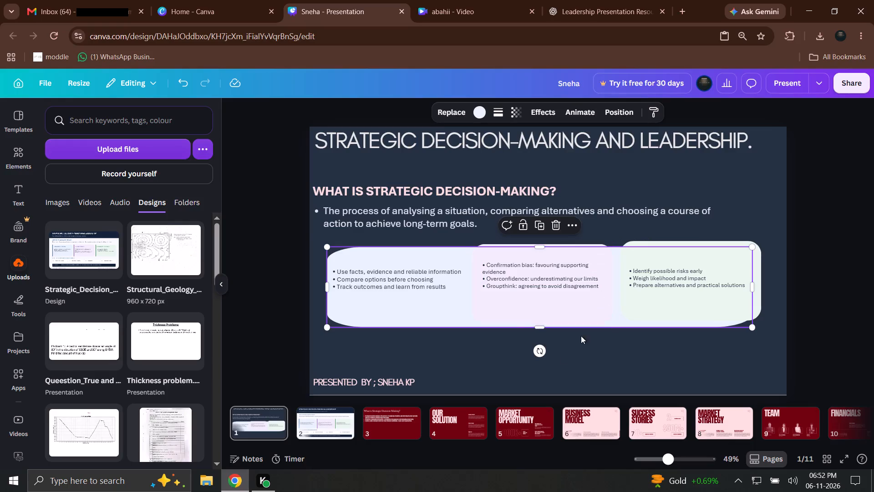
Move the widened blue card down out of the way and delete the purple and green cards.
drag(442, 314, 429, 368)
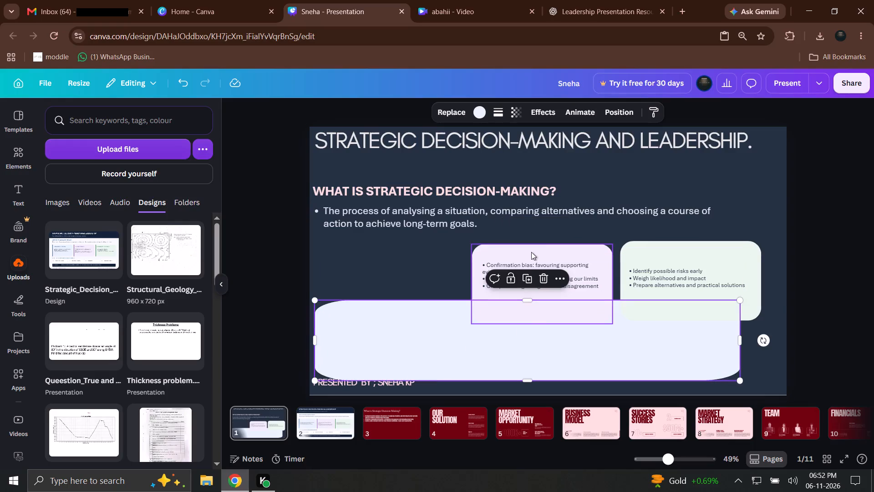
click(531, 252)
key(BackSpace)
click(691, 254)
key(BackSpace)
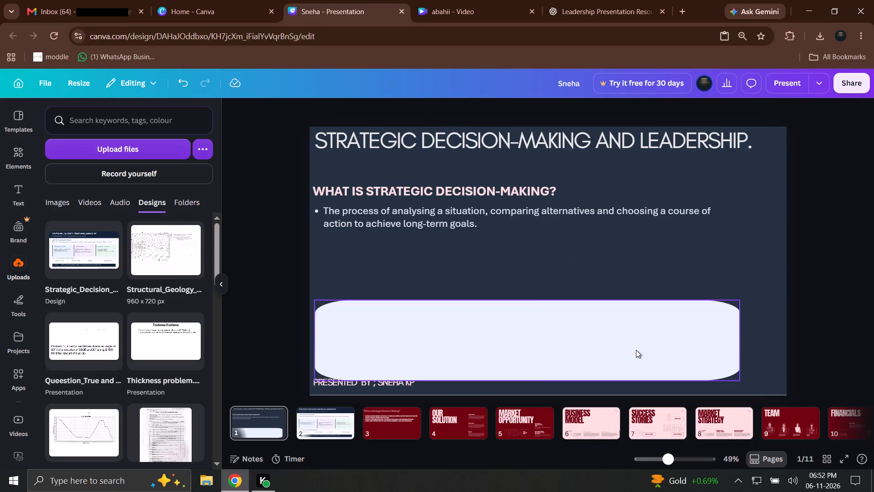
Move the blue card back up behind the three bullet texts and extend its right edge slightly.
drag(636, 350, 647, 287)
drag(754, 266, 774, 269)
Enlarge the third bullet text, about identifying risks, to a font size of about 25.8 and shift it right.
click(671, 289)
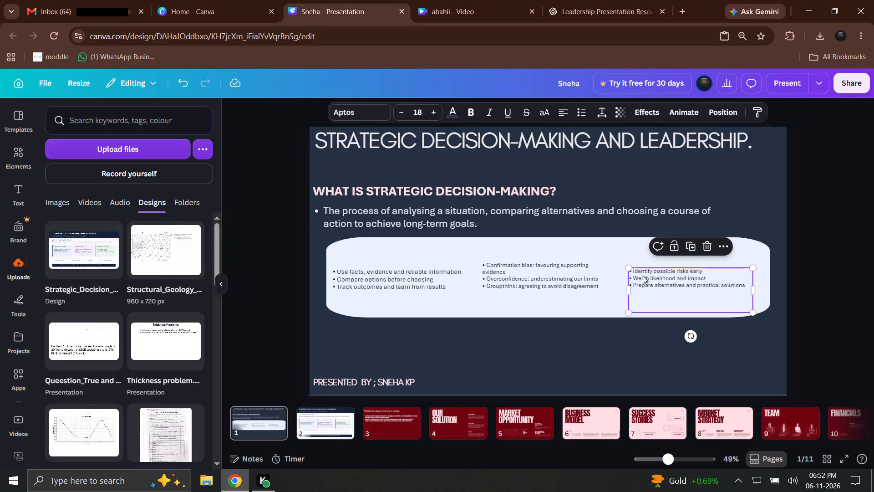
drag(631, 270, 577, 252)
drag(697, 304, 706, 303)
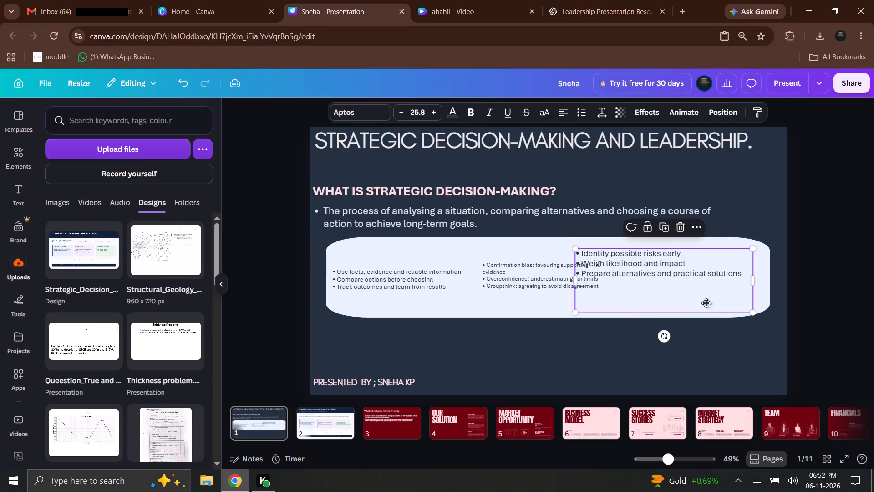
drag(706, 303, 722, 304)
Enlarge the middle bullet text, about confirmation bias, to a font size of about 21.7.
click(560, 281)
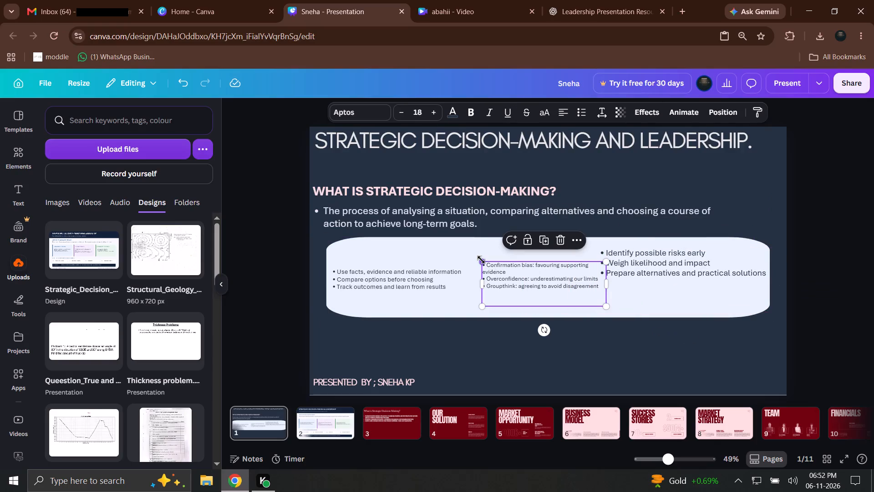
drag(481, 260, 455, 253)
click(570, 295)
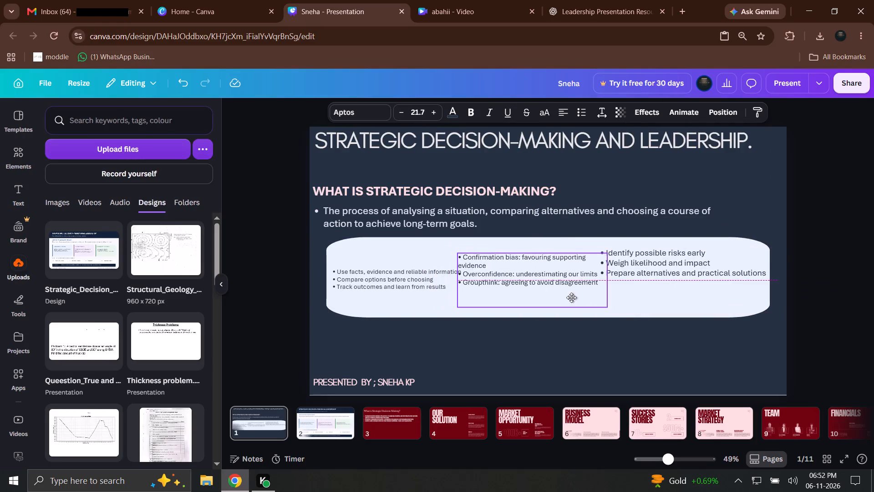
Enlarge the first bullet text to a font size of about 22.7 and move it up beside the middle text.
click(412, 277)
drag(471, 277, 457, 273)
drag(452, 266, 468, 258)
drag(445, 276, 436, 270)
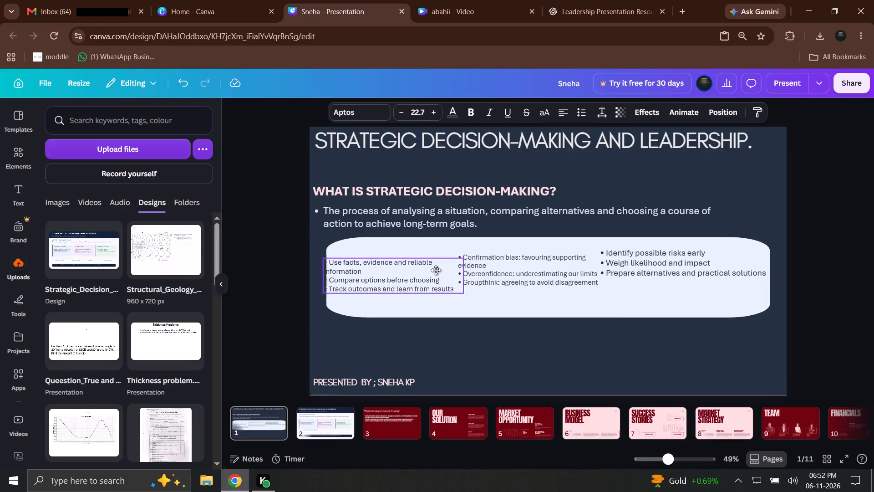
drag(436, 270, 441, 268)
Enlarge the blue card from its upper right corner to about 1,833 by 332.
click(661, 357)
click(751, 320)
click(751, 312)
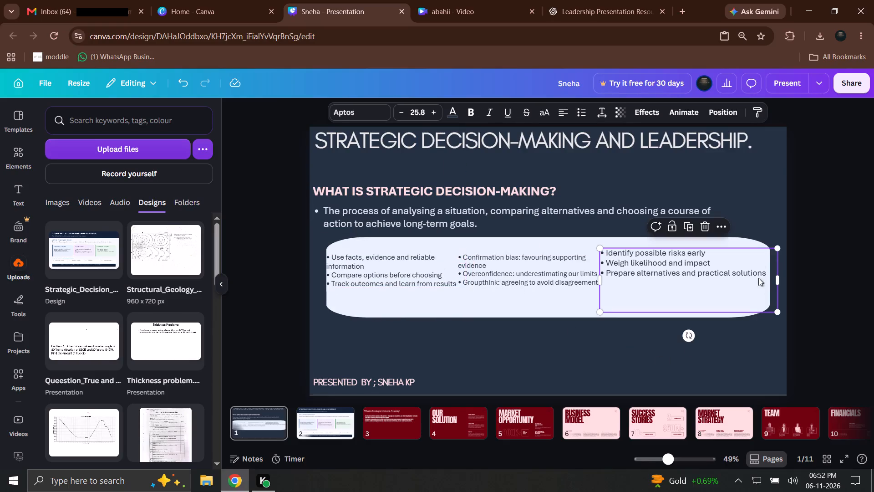
click(743, 243)
drag(770, 238, 783, 238)
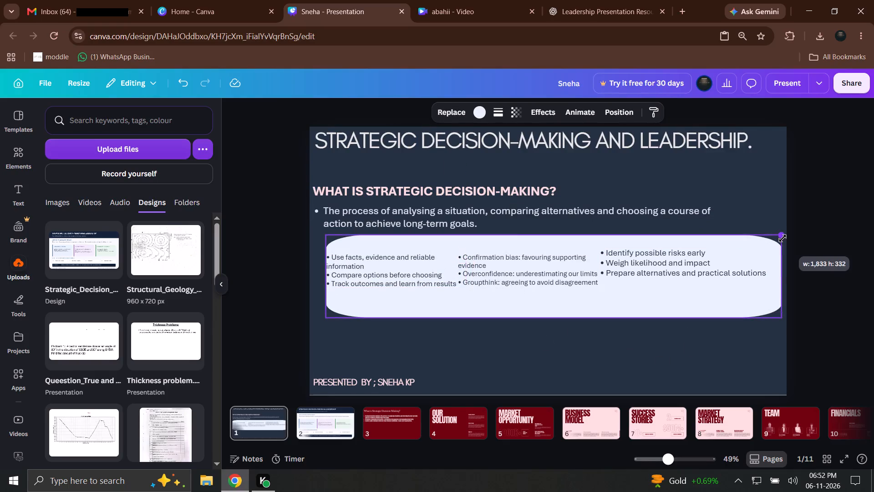
drag(783, 238, 783, 238)
Shift the third bullet text slightly to the right, away from the middle text.
drag(669, 303, 676, 303)
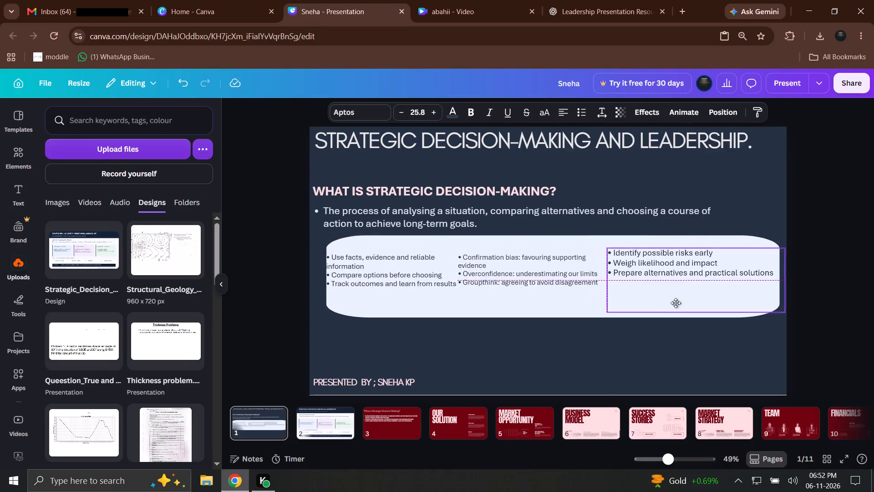
drag(676, 303, 675, 302)
Move the blue card slightly up and left and extend its sides to nearly the full slide width.
drag(558, 315, 544, 313)
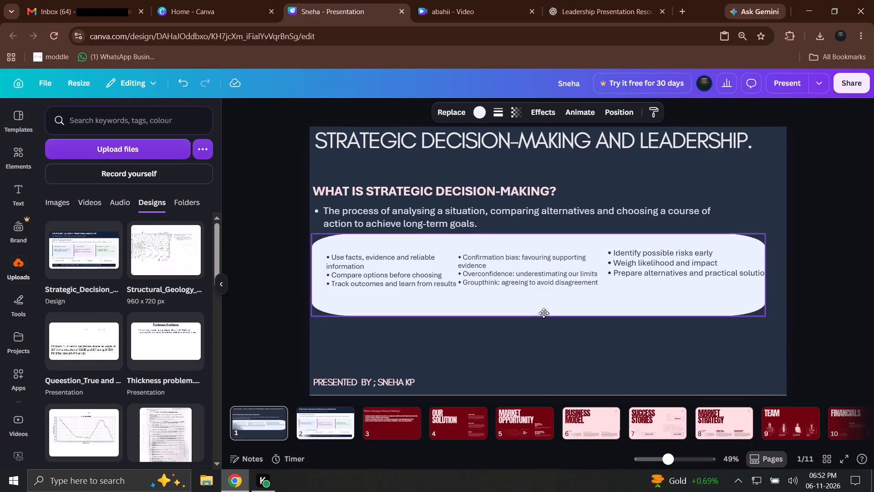
drag(544, 313, 547, 311)
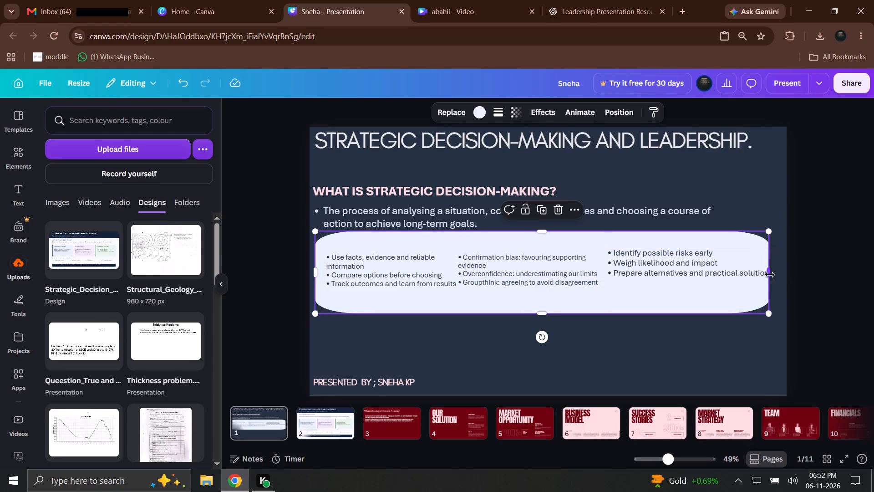
drag(770, 275, 785, 276)
drag(316, 275, 267, 273)
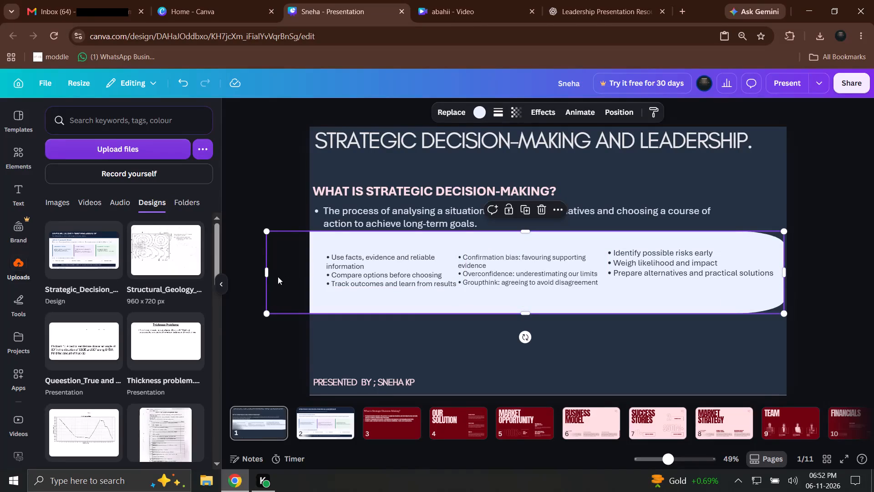
click(260, 276)
click(299, 272)
click(311, 268)
drag(266, 267, 314, 269)
click(566, 365)
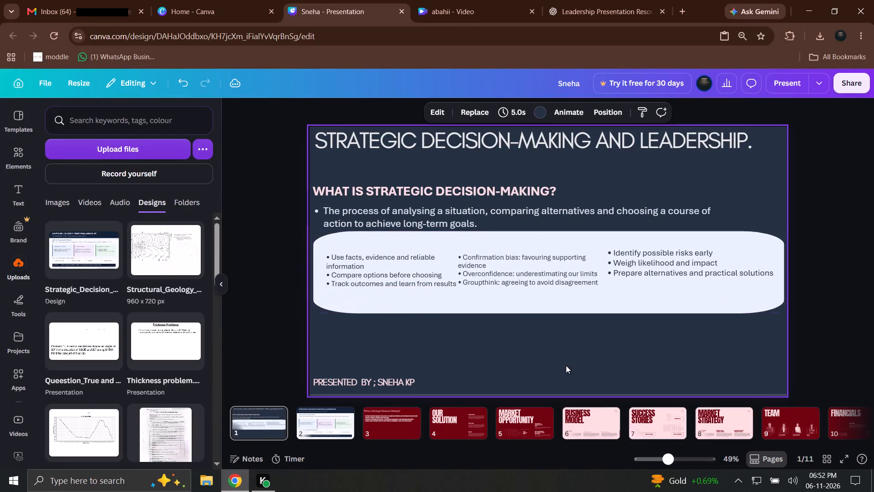
Move the first and middle bullet texts up level with the third, shifting the first slightly left.
drag(384, 276, 380, 272)
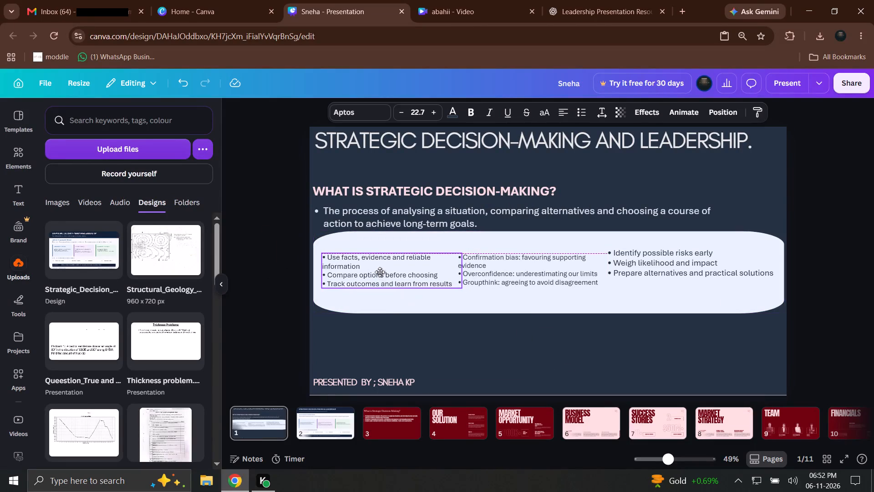
drag(380, 272, 379, 272)
click(544, 282)
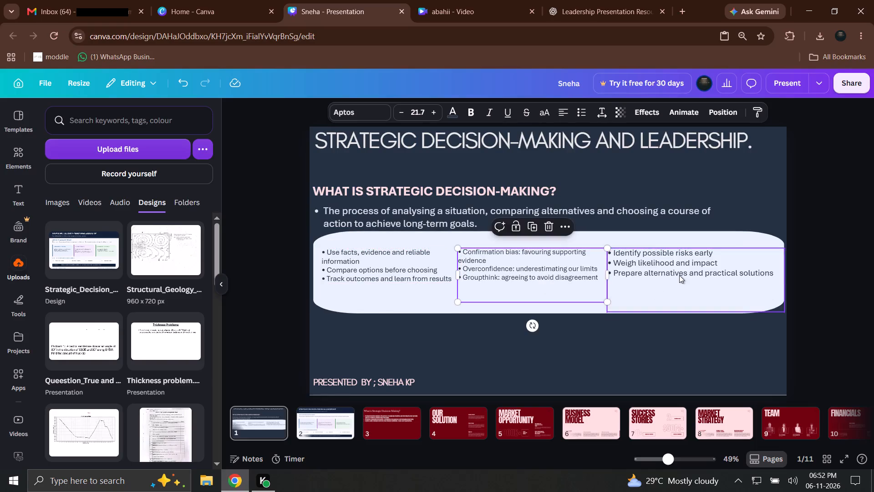
click(679, 275)
click(629, 327)
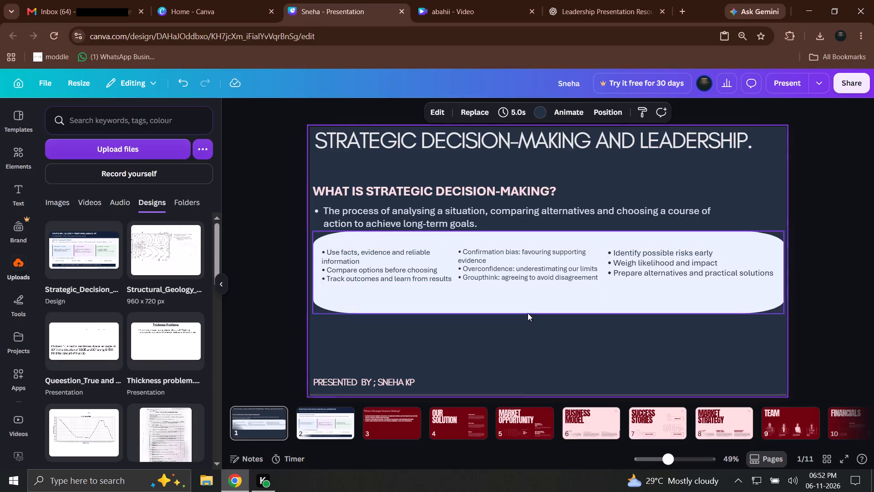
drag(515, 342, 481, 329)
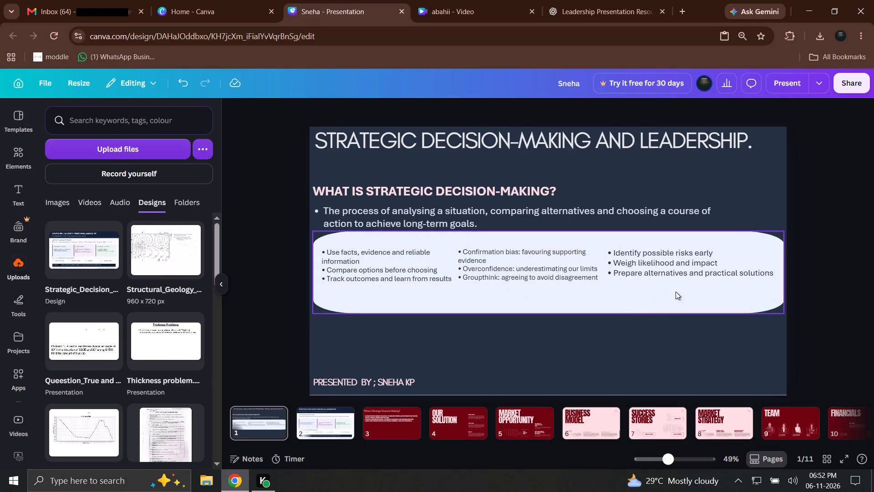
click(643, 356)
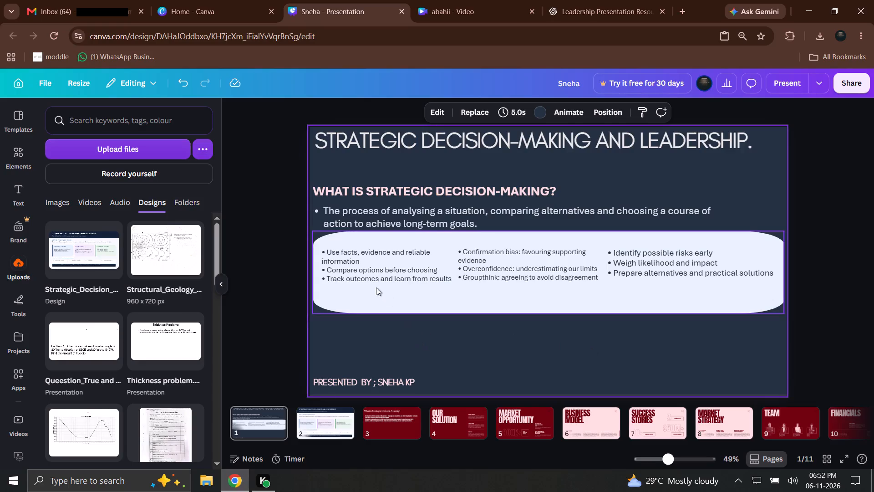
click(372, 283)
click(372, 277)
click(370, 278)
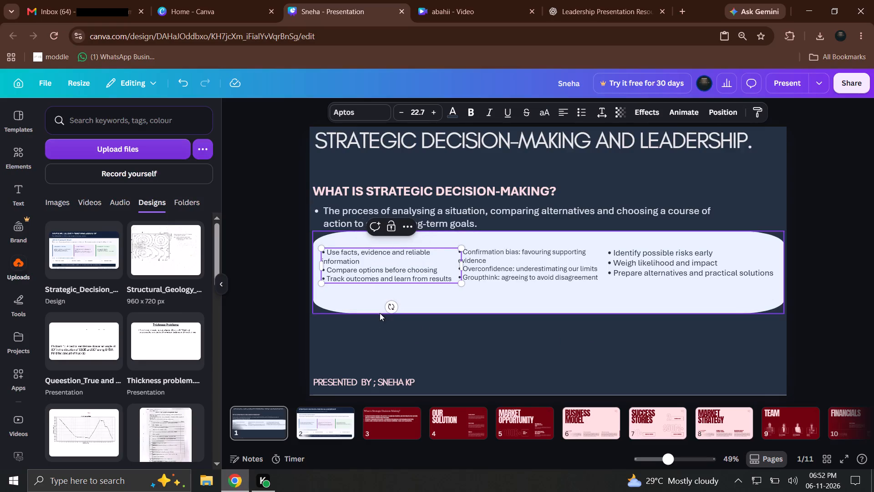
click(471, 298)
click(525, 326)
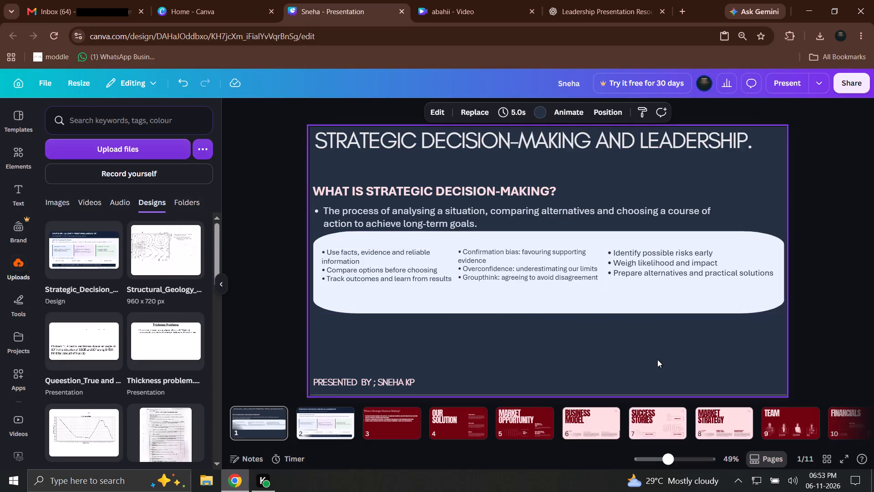
Select the blue card with its three bullet texts and move them together slightly down and left.
drag(731, 340, 366, 248)
drag(561, 244, 559, 253)
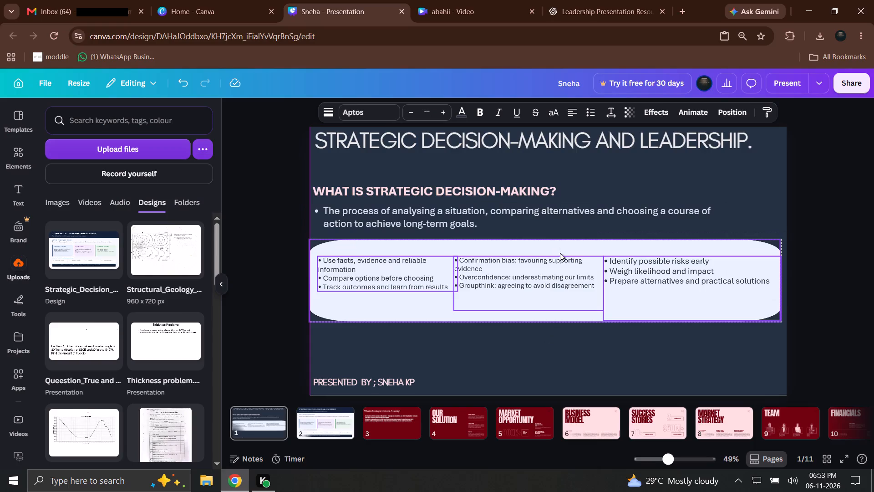
click(615, 348)
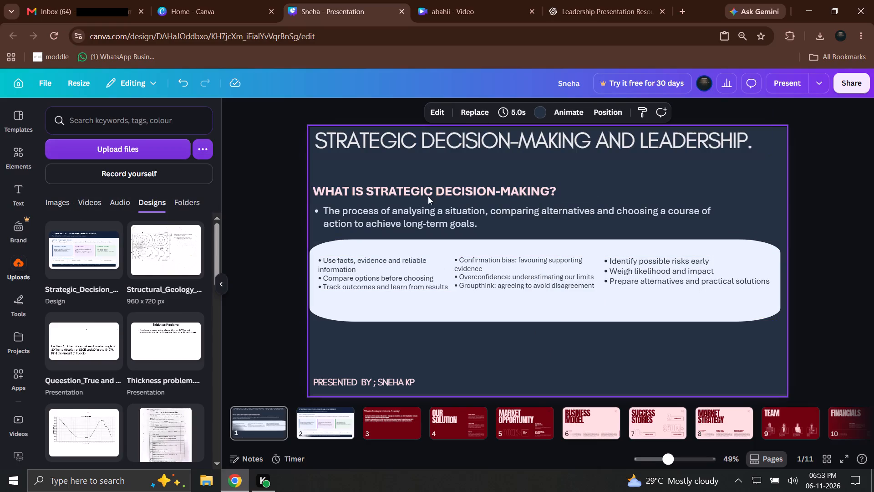
Add a straight line over the card and rotate it to about -68°.
click(866, 351)
key(l)
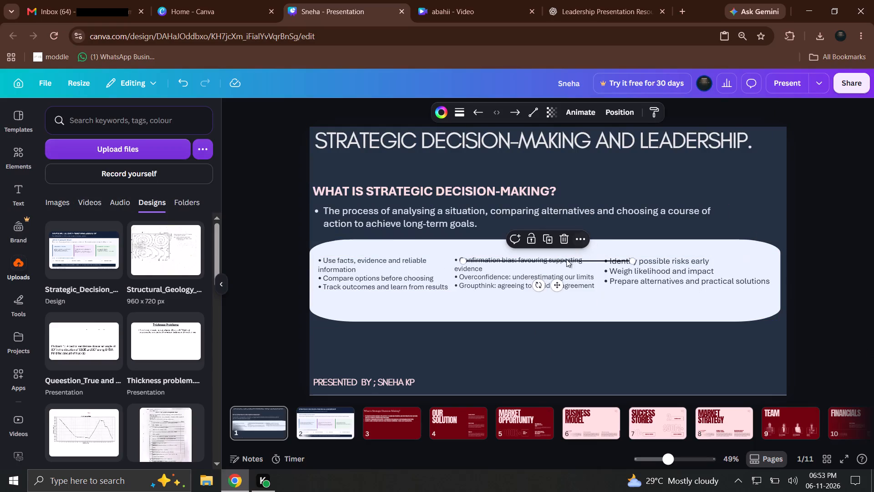
drag(539, 284, 574, 282)
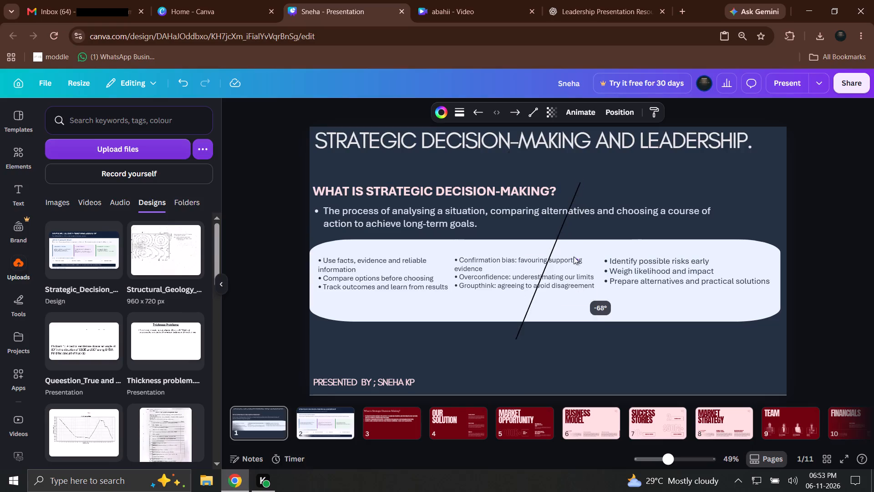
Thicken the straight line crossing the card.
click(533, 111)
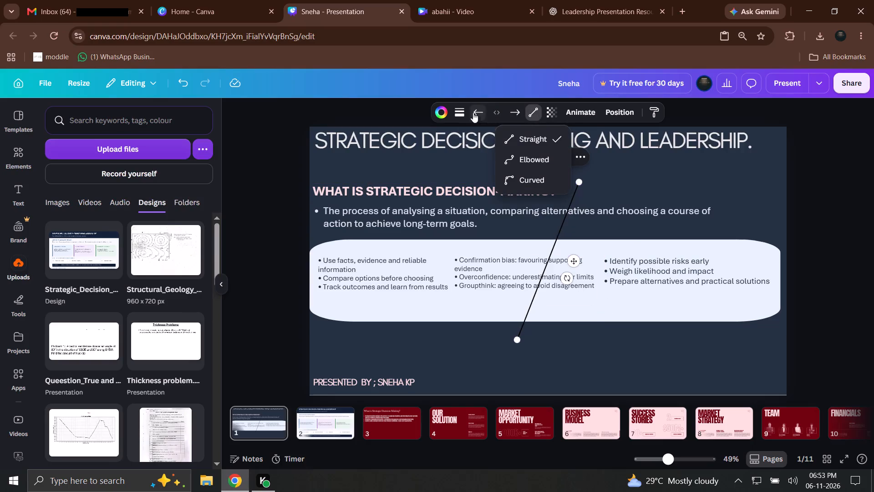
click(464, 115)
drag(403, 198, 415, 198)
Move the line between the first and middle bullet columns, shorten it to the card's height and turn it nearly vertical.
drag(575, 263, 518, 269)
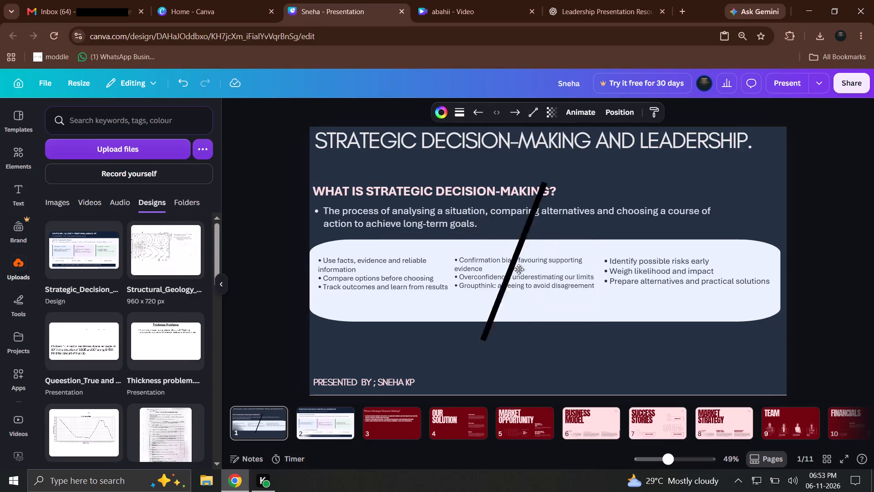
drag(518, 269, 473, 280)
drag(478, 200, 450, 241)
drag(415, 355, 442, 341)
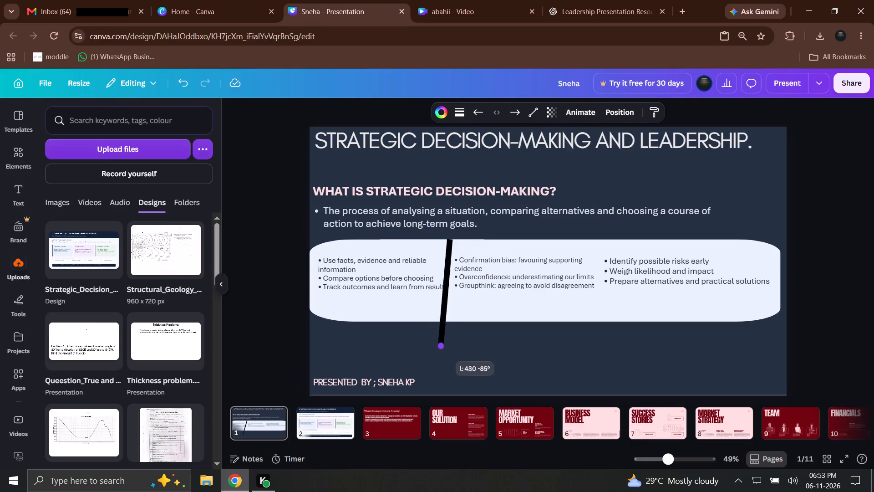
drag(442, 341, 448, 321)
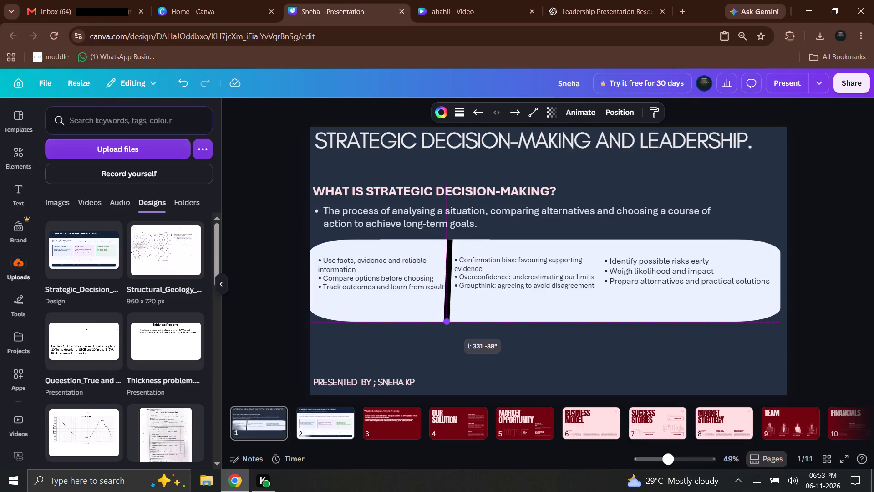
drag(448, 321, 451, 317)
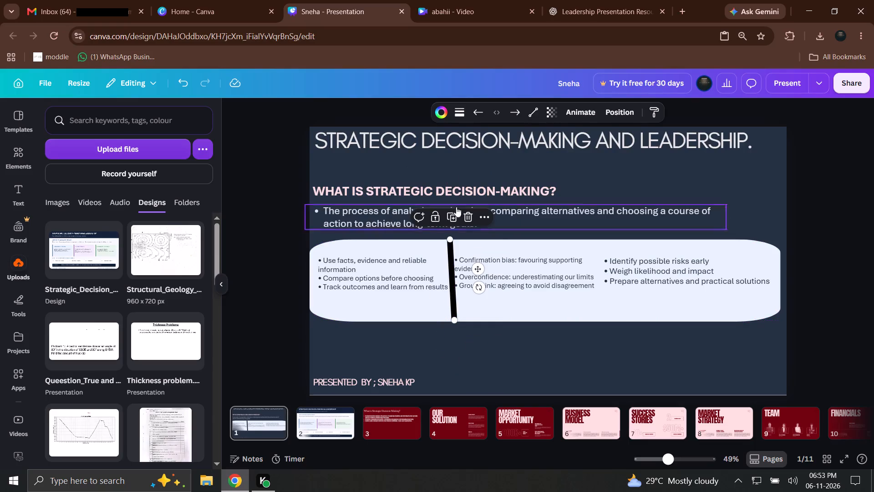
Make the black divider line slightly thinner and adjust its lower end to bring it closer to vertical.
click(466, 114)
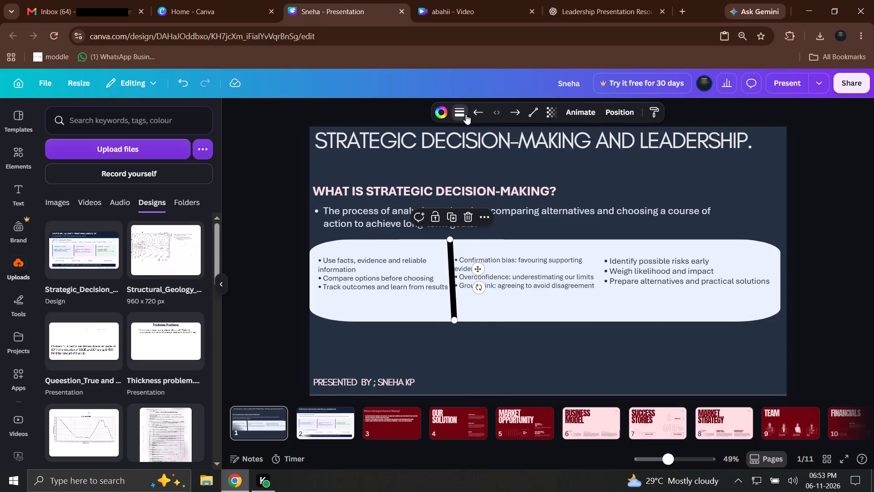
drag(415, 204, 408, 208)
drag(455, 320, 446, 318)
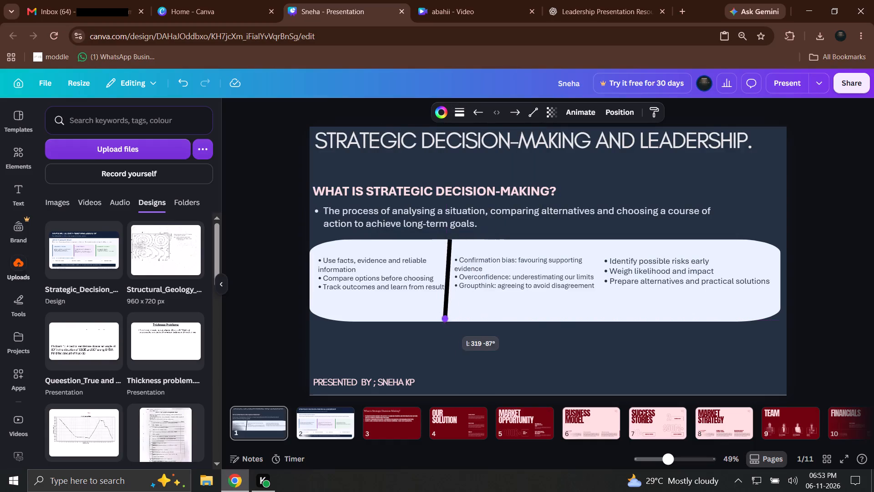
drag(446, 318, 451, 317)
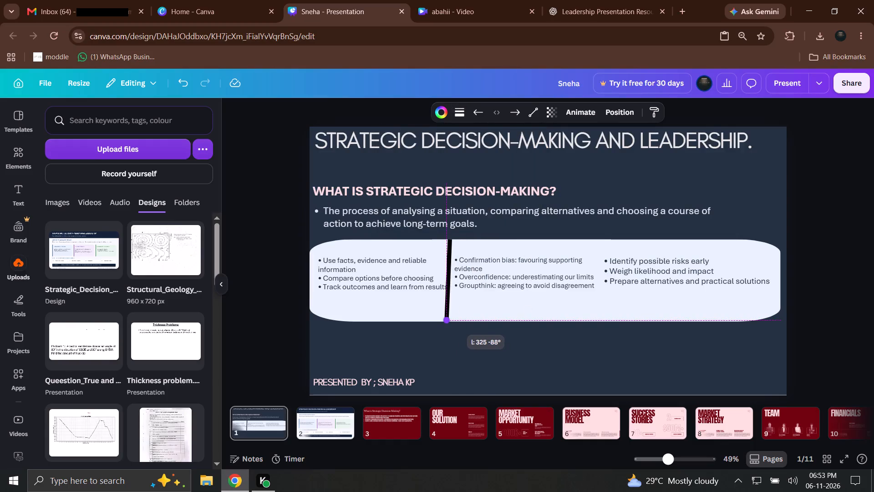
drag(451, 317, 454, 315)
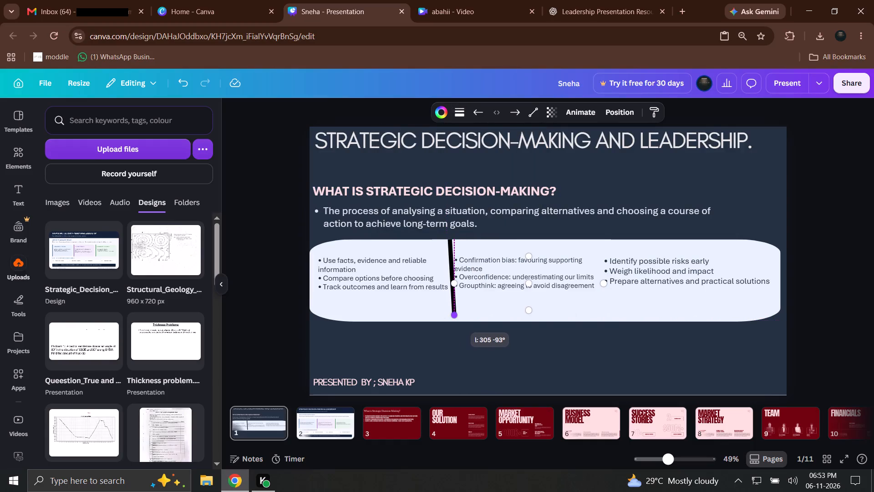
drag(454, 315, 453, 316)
Move the wide blue card slightly down behind its bullet texts.
drag(472, 265, 471, 273)
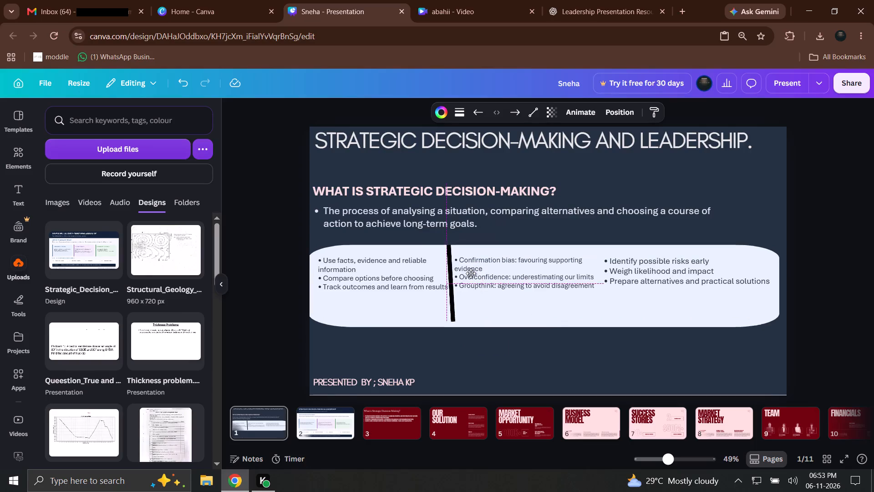
drag(471, 273, 470, 269)
click(488, 331)
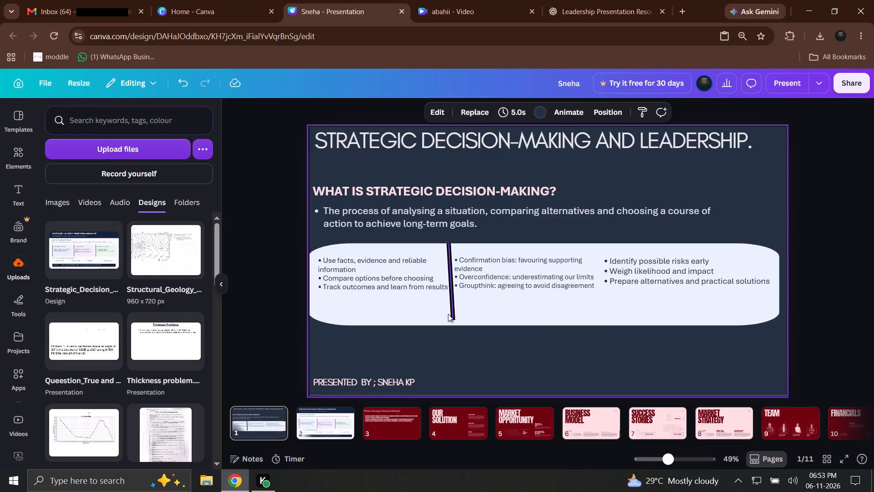
Delete the black divider line from the card.
click(448, 313)
click(454, 316)
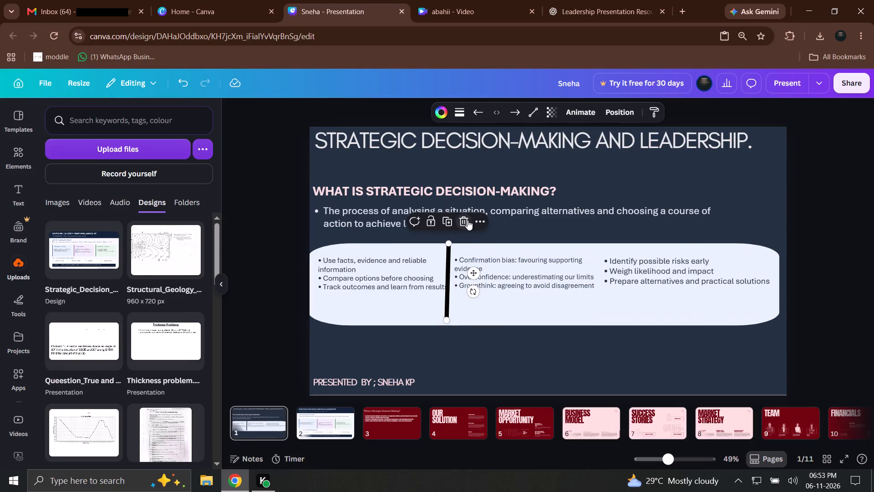
click(467, 220)
click(494, 338)
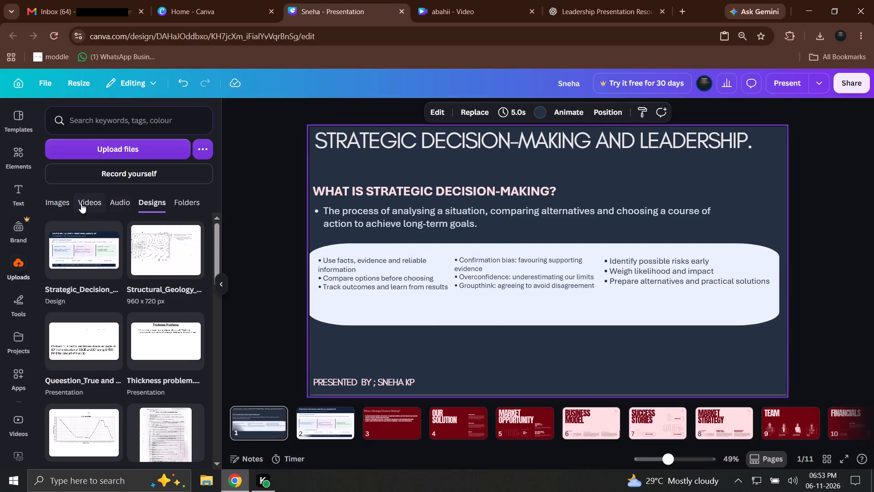
Ungroup the three bullet cards on page 2.
click(328, 409)
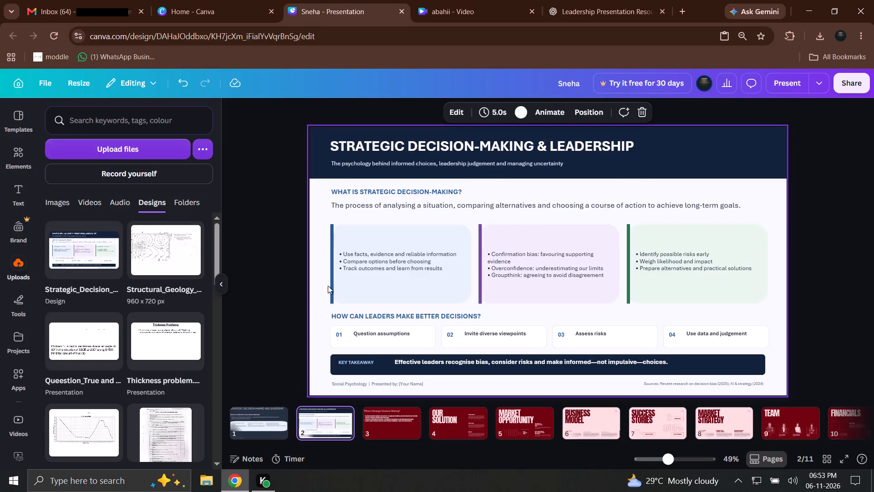
click(331, 284)
click(332, 284)
click(344, 280)
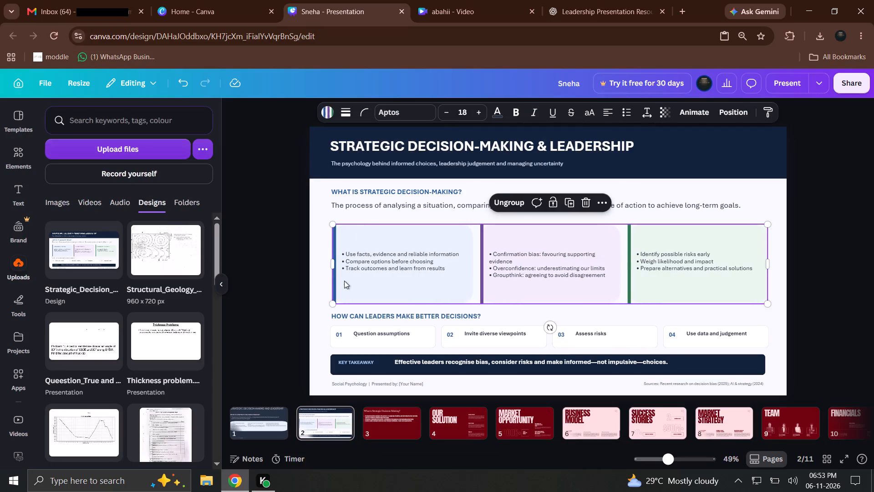
click(501, 193)
click(501, 205)
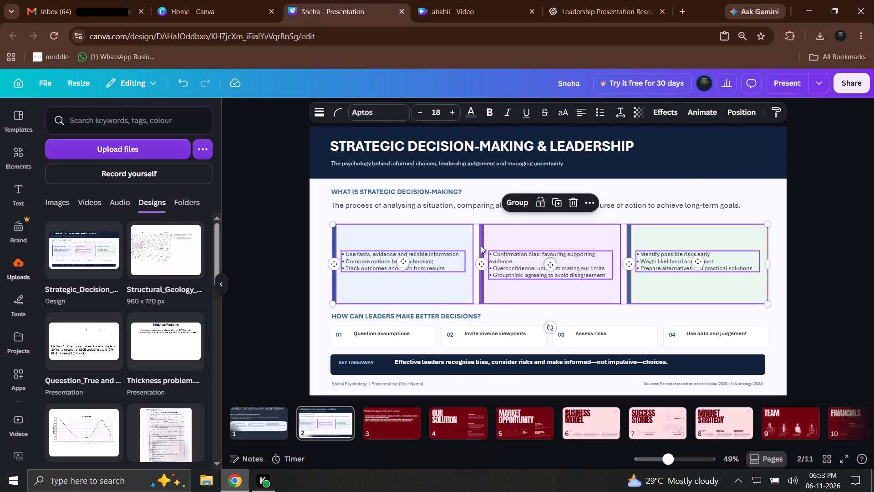
Duplicate the middle card's purple bar, transfer the copy to page 1 and place it between the first and middle bullet columns.
click(481, 246)
click(481, 235)
click(477, 199)
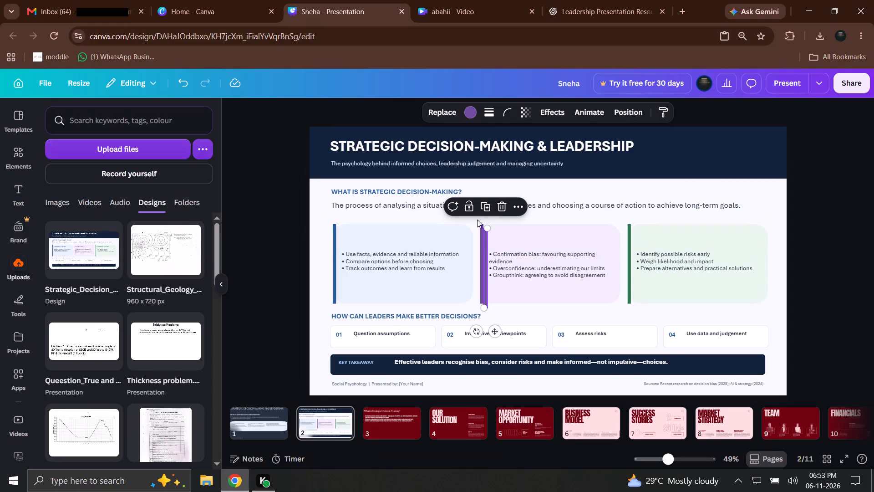
key(ctrl+x)
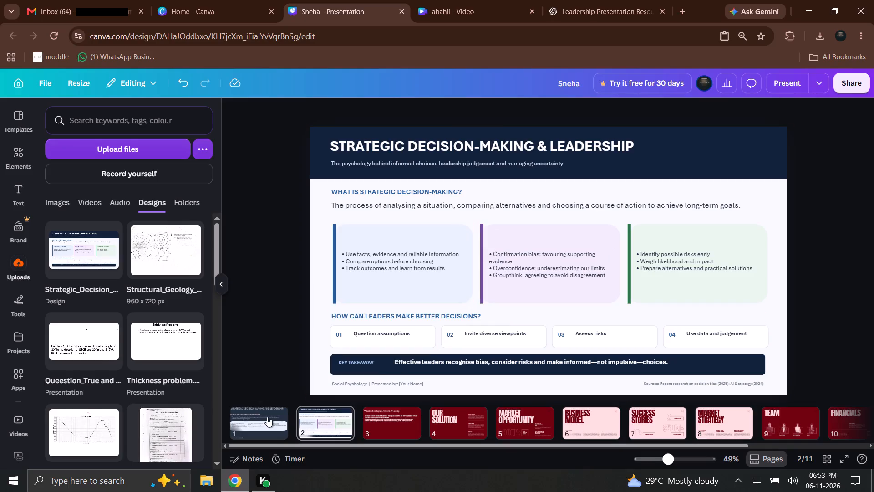
click(267, 417)
key(ctrl+v)
drag(493, 329, 457, 345)
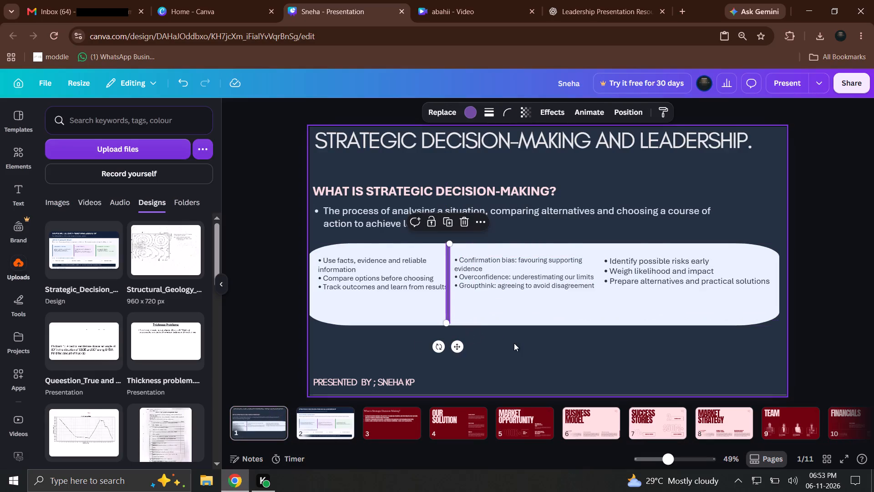
key(ctrl+v)
key(ctrl+v)
drag(502, 335, 618, 349)
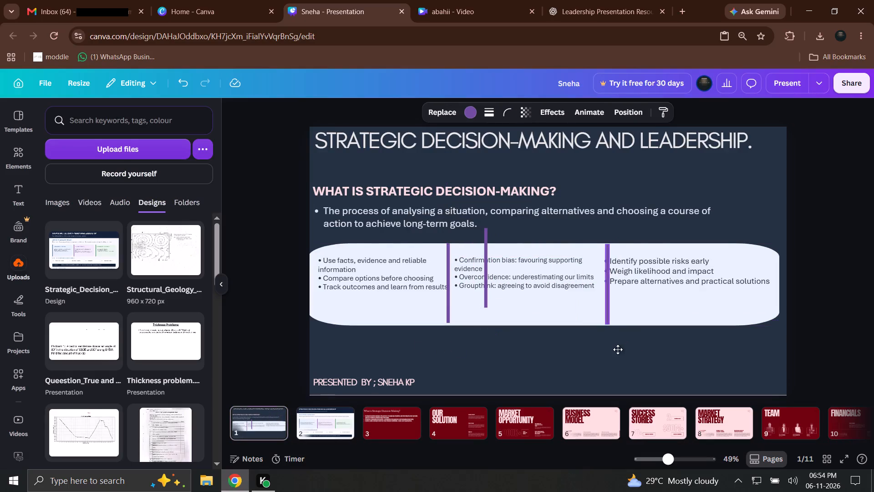
drag(618, 349, 611, 346)
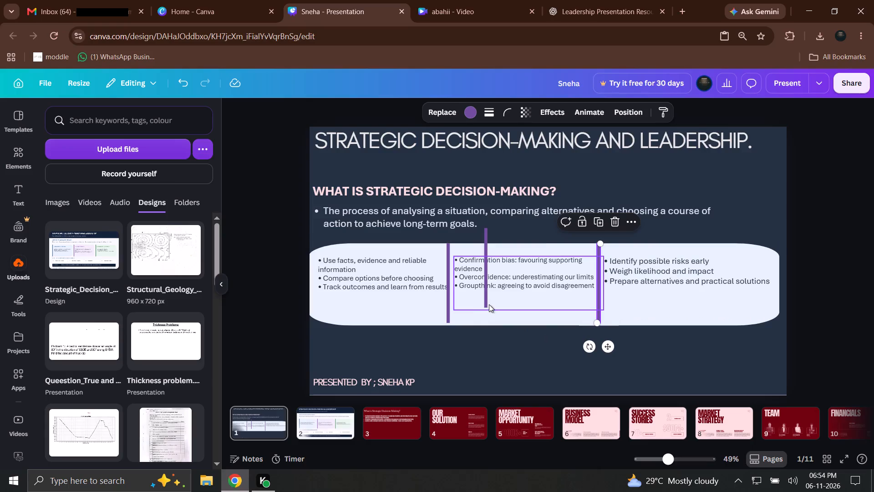
click(487, 299)
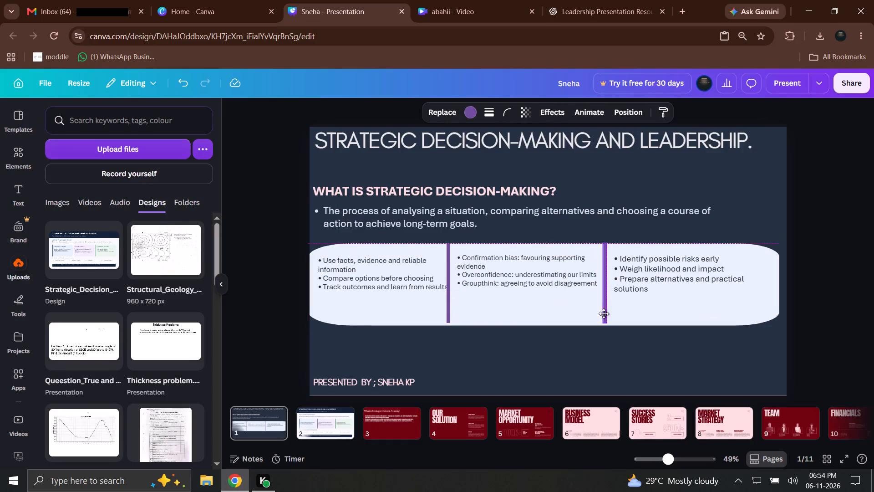
drag(604, 313, 606, 313)
Reposition the middle bullet text slightly up and left between the dividers and enlarge it to font size 22.3.
click(557, 285)
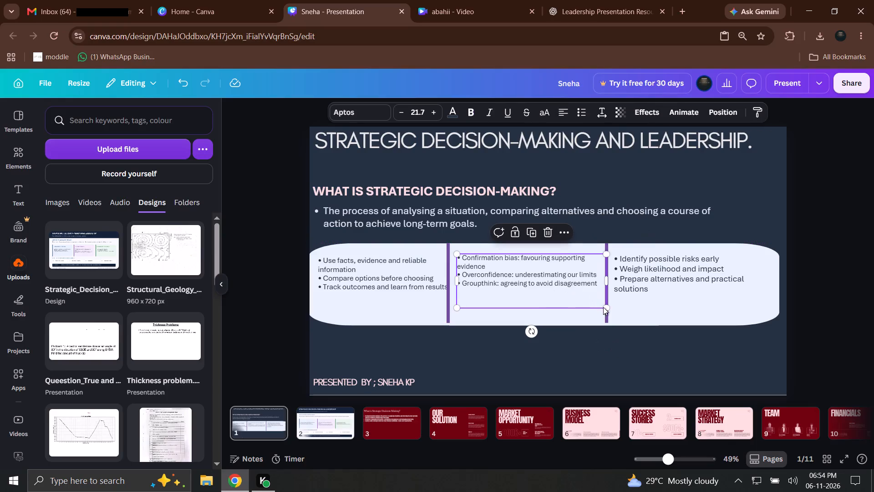
drag(531, 300, 536, 305)
drag(535, 304, 528, 298)
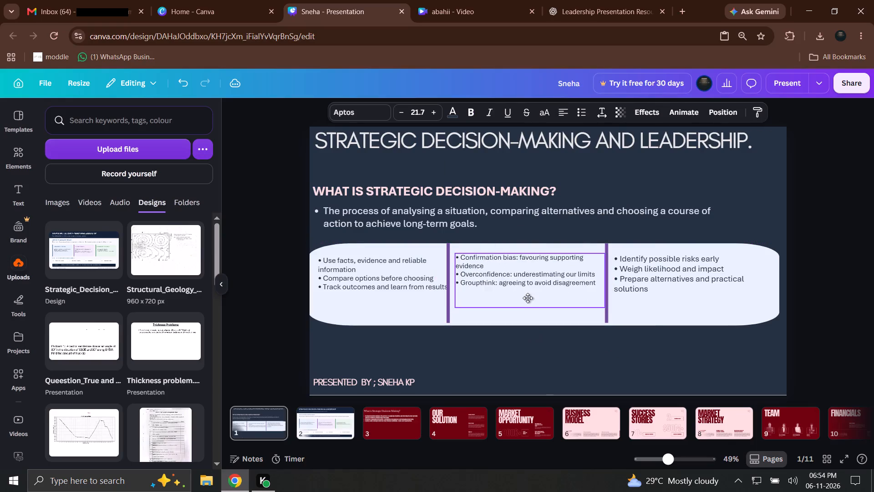
drag(528, 298, 524, 294)
drag(603, 303, 605, 311)
click(629, 359)
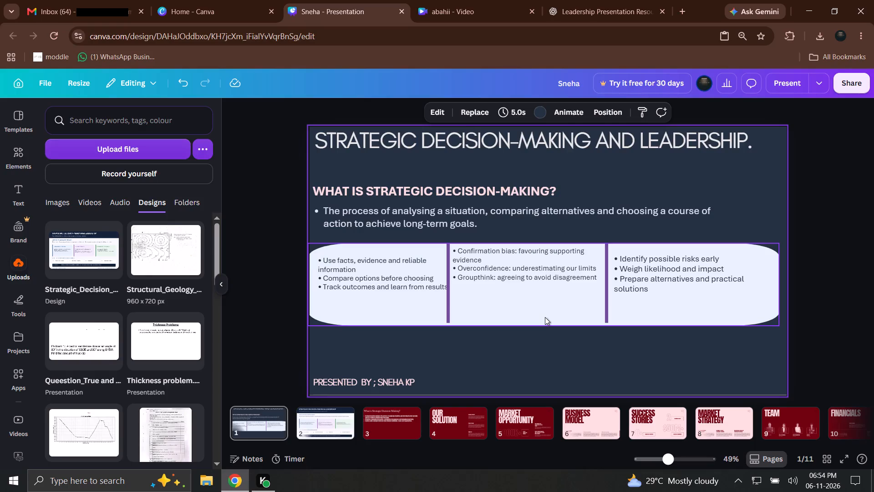
click(662, 366)
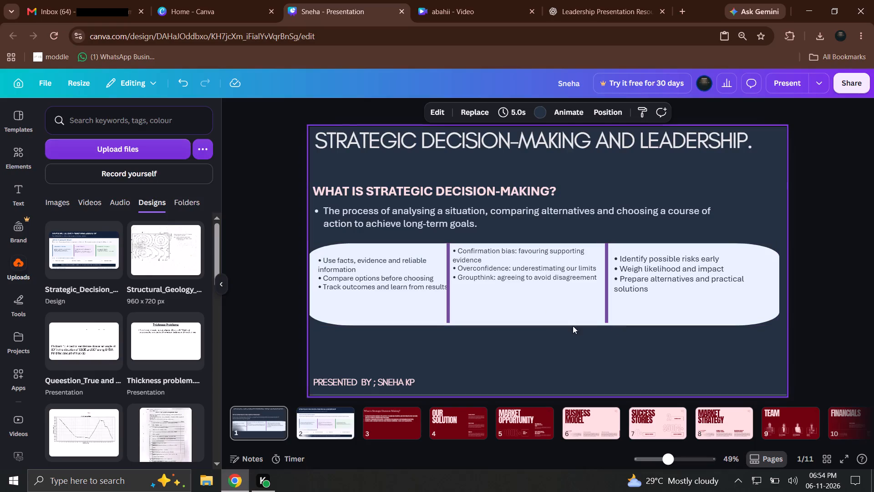
click(523, 274)
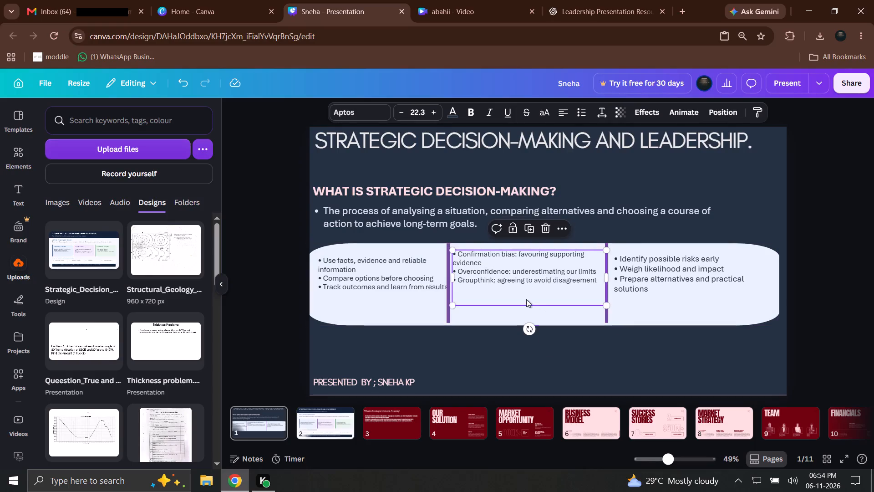
click(551, 351)
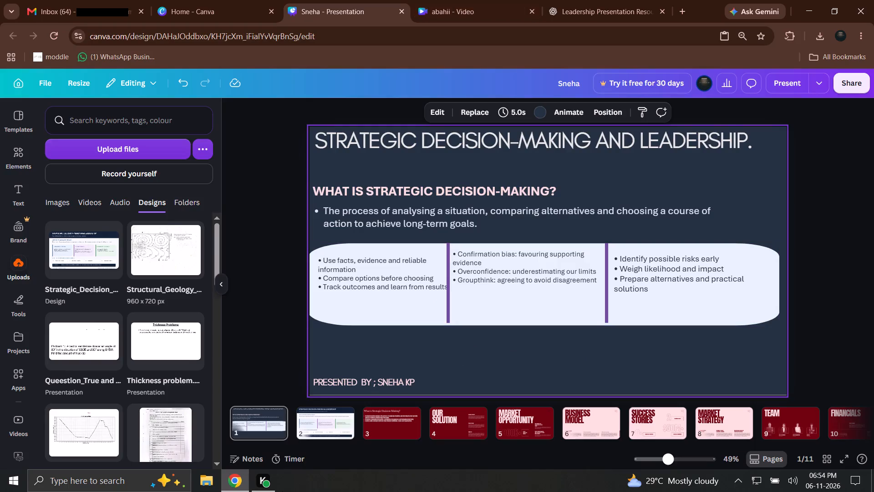
Move page 2's key takeaway sentence, "Effective leaders recognise bias…", onto page 1, just below the bullet card and aligned near its left edge.
click(315, 428)
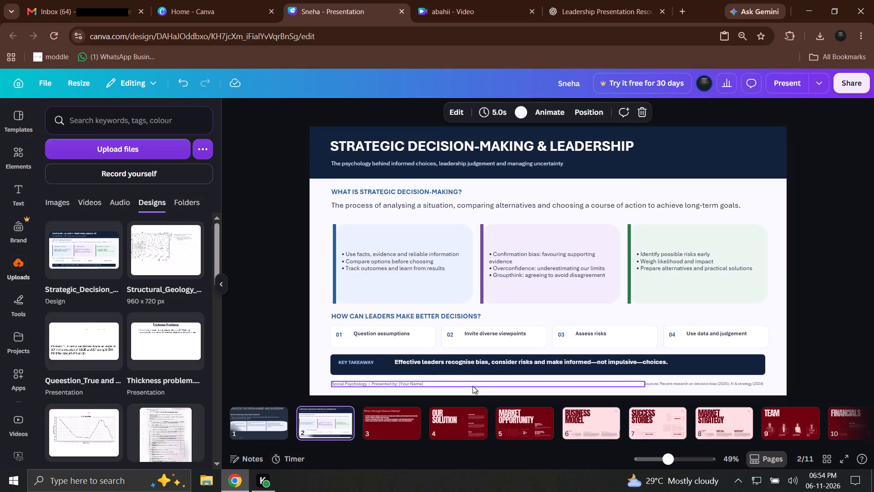
click(513, 364)
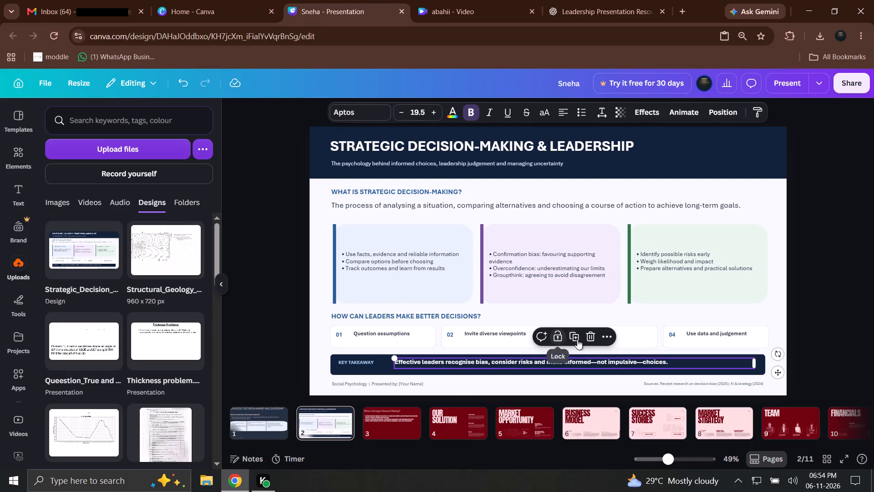
drag(550, 364, 226, 418)
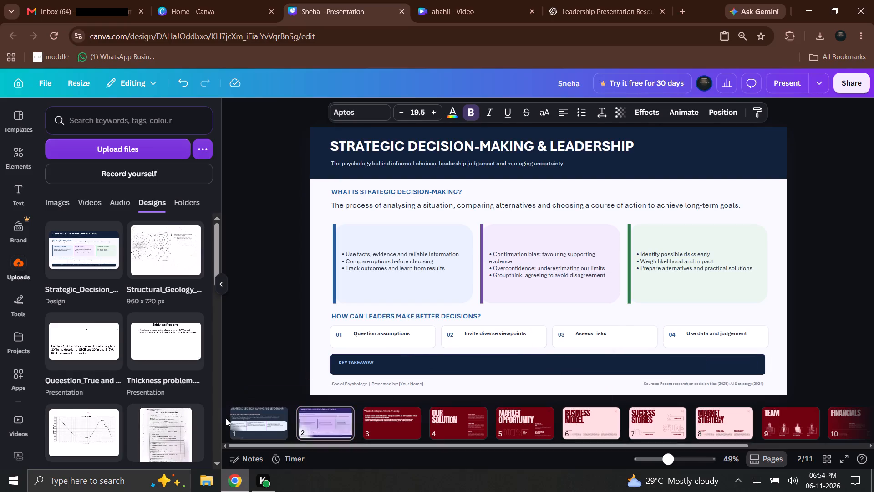
drag(226, 418, 323, 433)
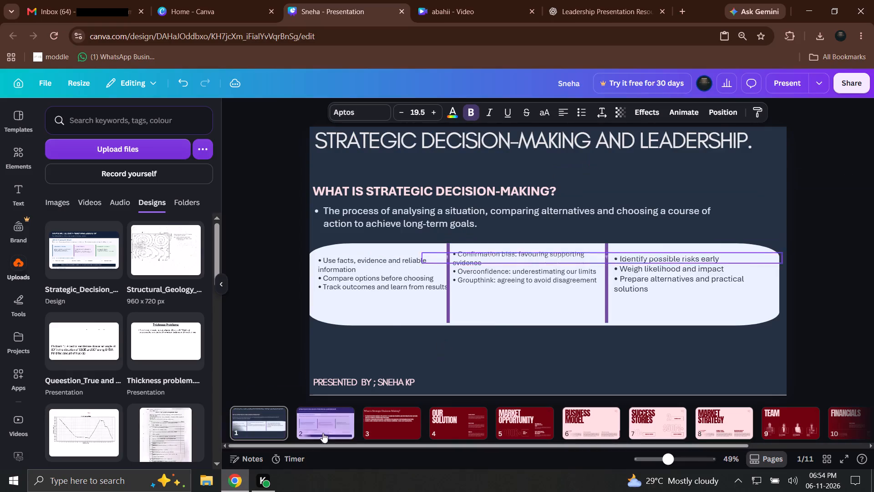
drag(323, 433, 262, 491)
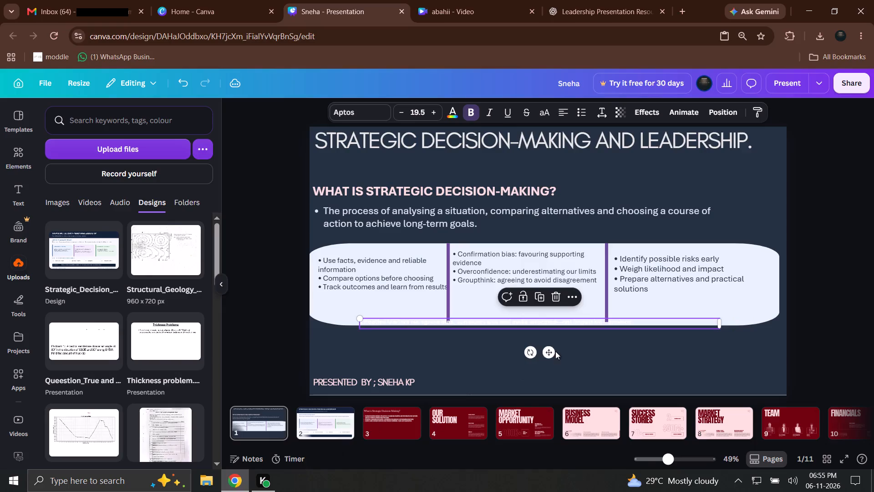
drag(551, 353, 509, 345)
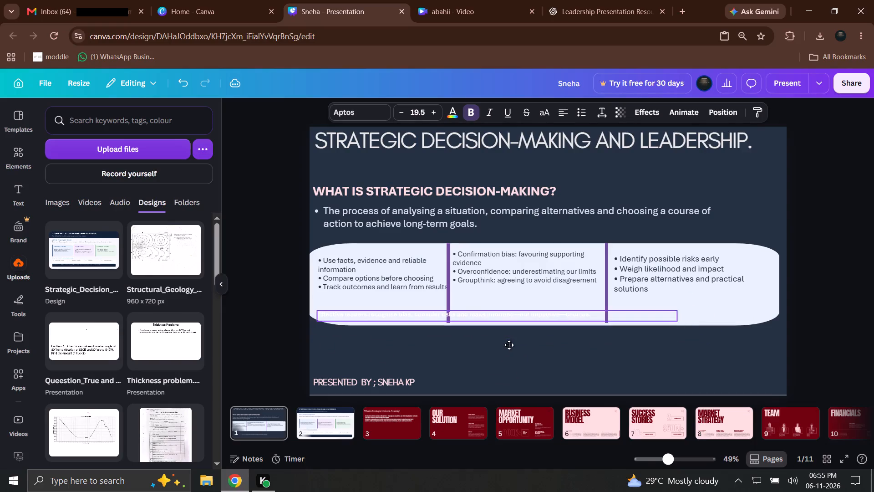
drag(509, 345, 504, 364)
click(589, 363)
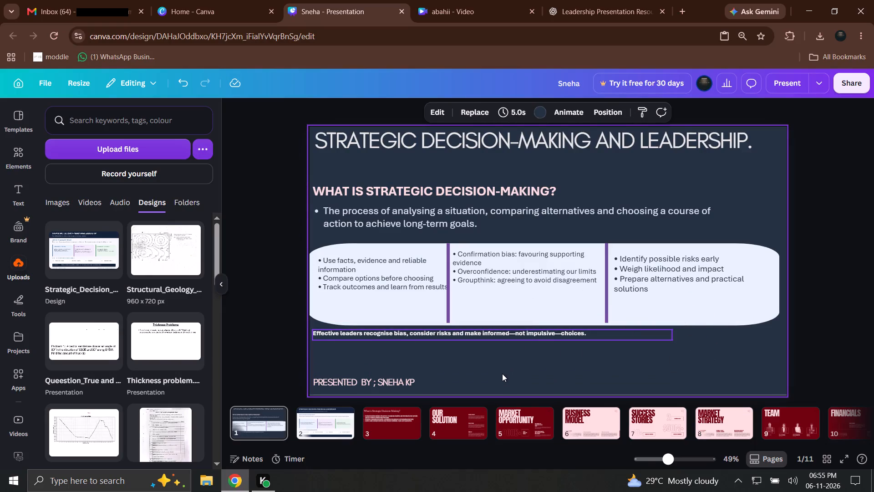
Replace the semicolon after "PRESENTED BY" in the presenter line with a colon followed by a space.
click(383, 377)
click(377, 382)
click(377, 387)
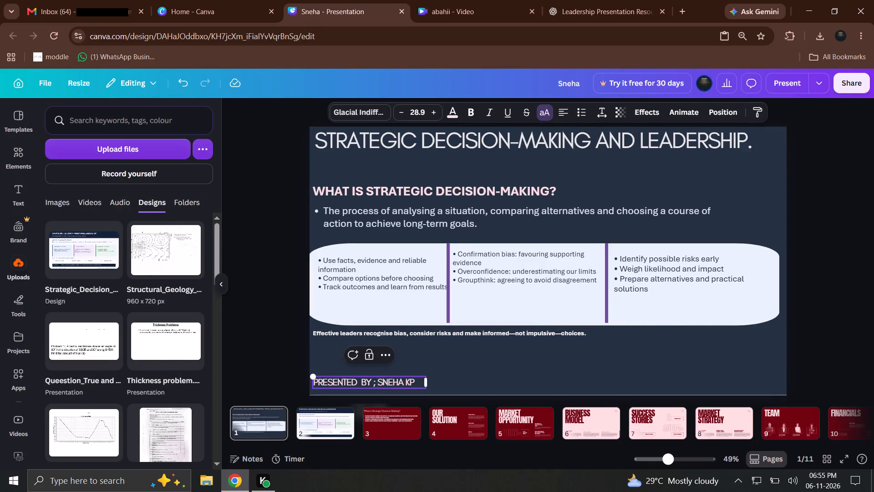
click(377, 387)
key(BackSpace)
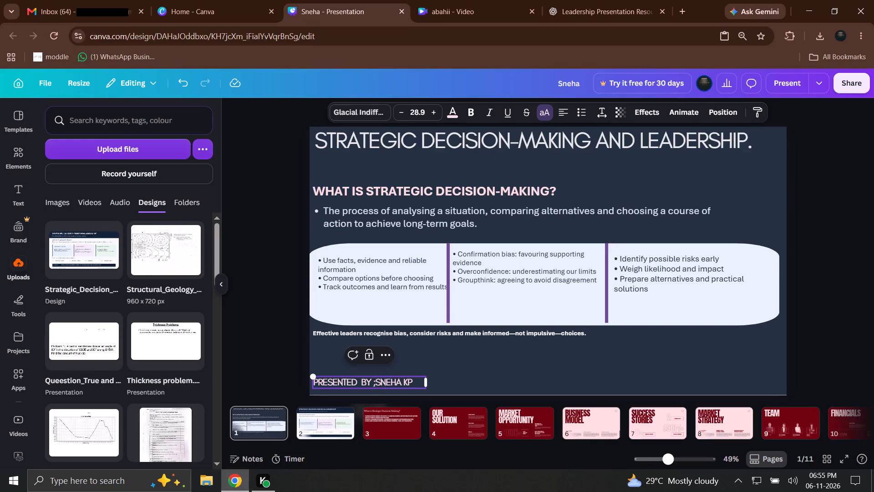
key(BackSpace)
text(:)
key(space)
click(507, 388)
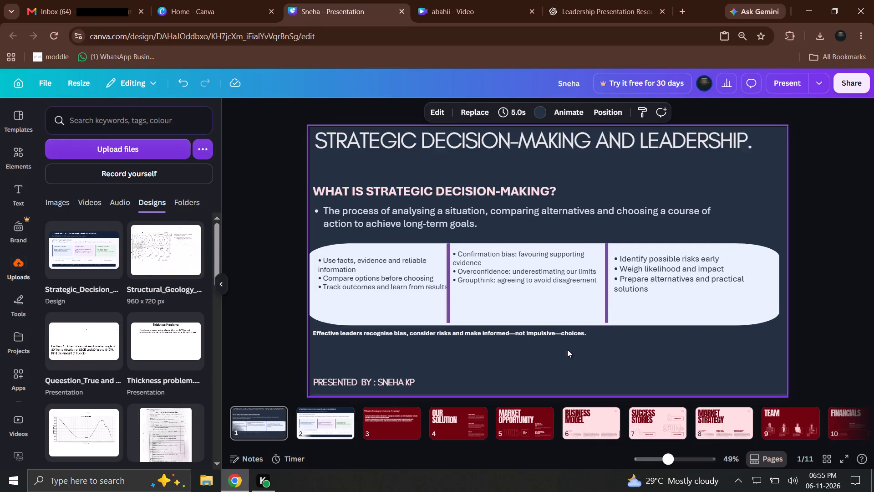
Narrow the takeaway sentence's text box to fit, enlarge the text slightly, and align it with the presenter line's left edge below the card.
click(577, 333)
drag(673, 337, 603, 340)
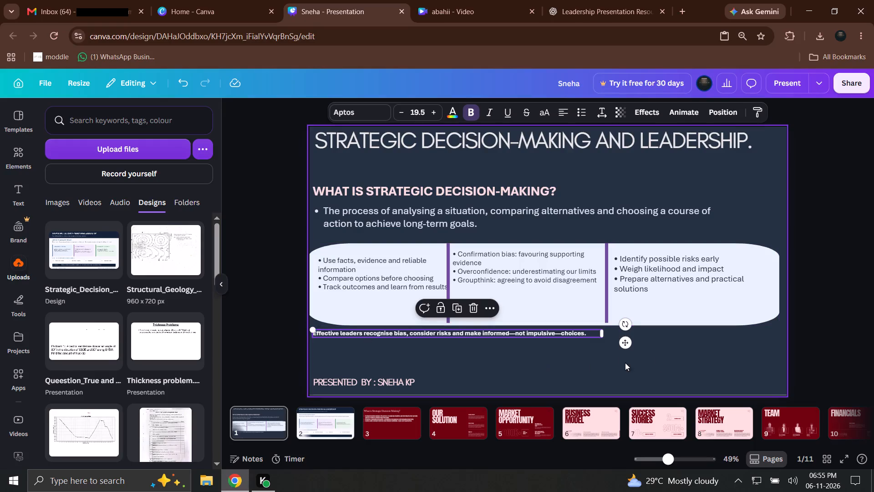
drag(626, 347, 645, 346)
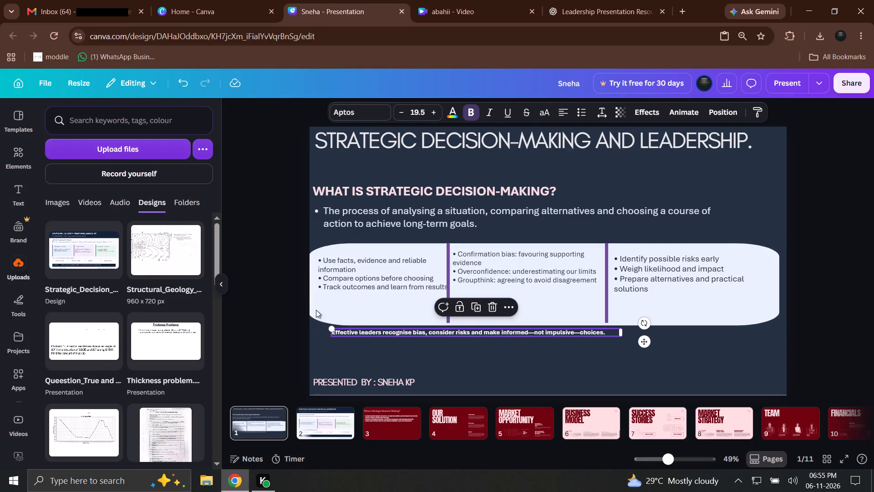
drag(335, 329, 275, 299)
drag(649, 343, 692, 345)
click(691, 375)
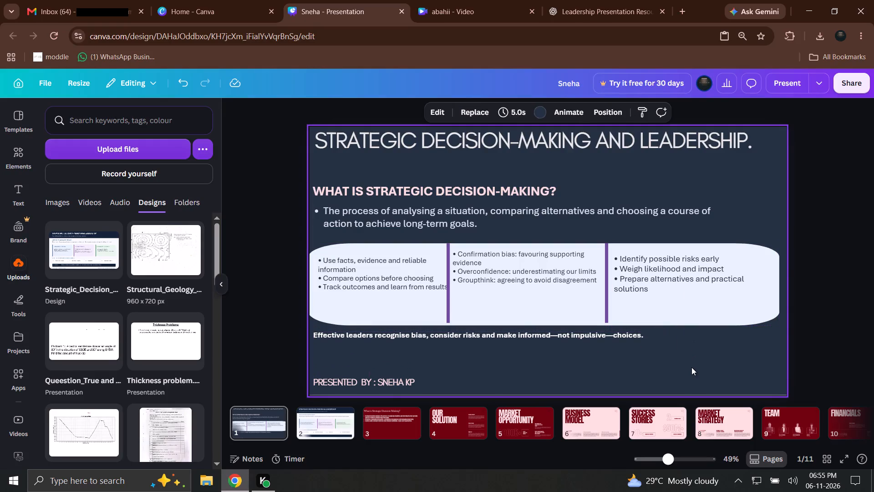
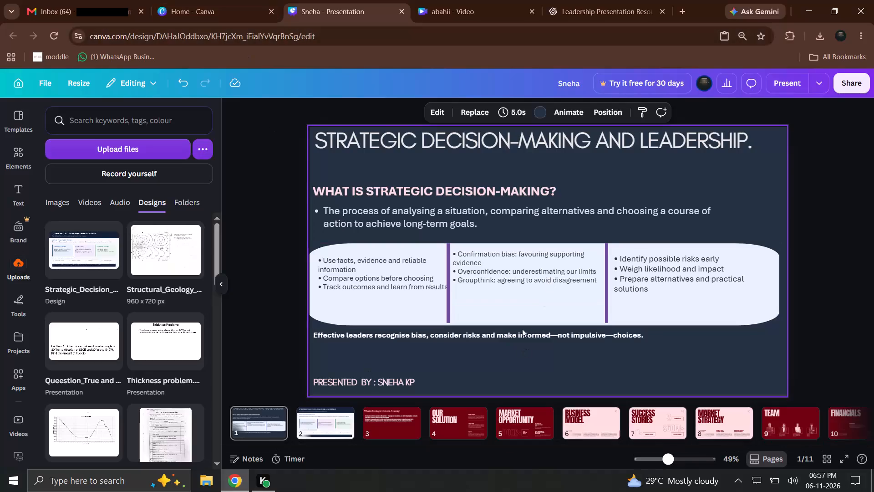
Nudge the "WHAT IS STRATEGIC DECISION-MAKING?" heading slightly upward, away from the definition bullet below it.
click(488, 359)
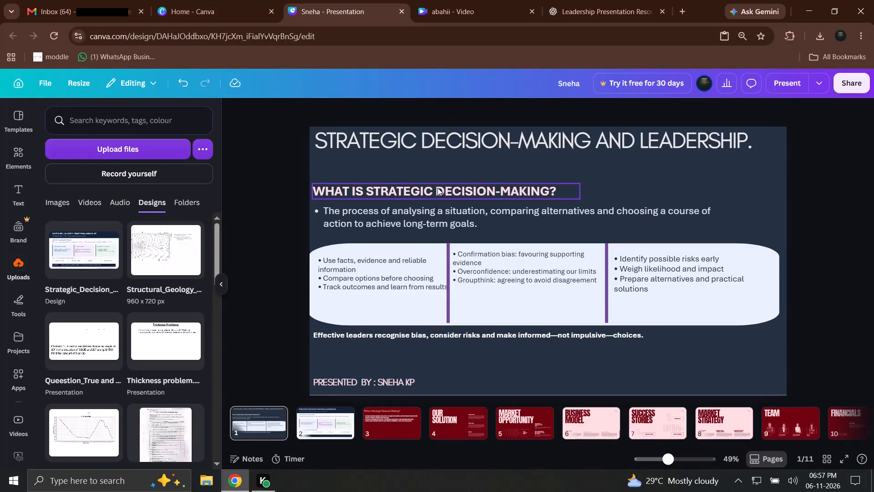
click(445, 187)
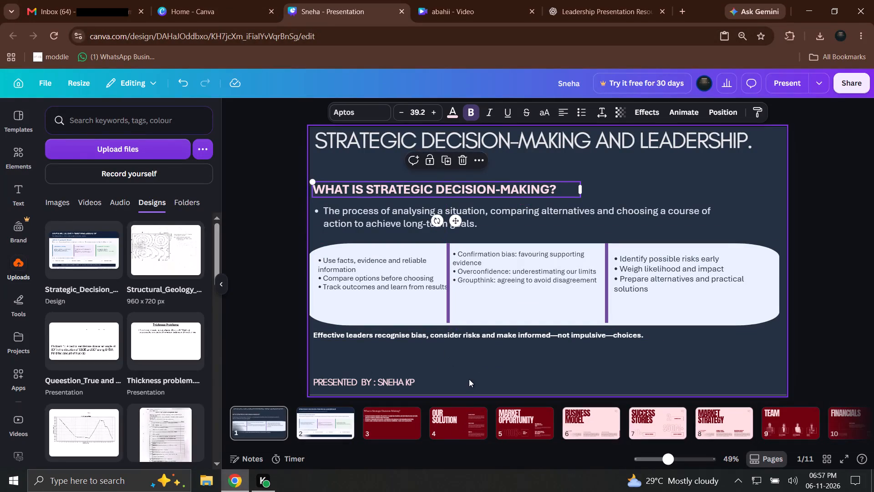
click(469, 379)
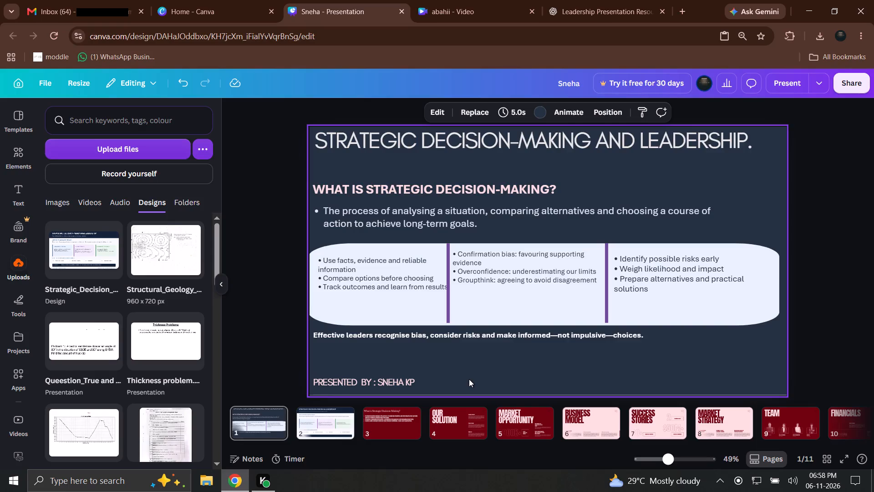
Delete page 2, the imported light-coloured Strategic Decision-Making & Leadership slide.
click(303, 426)
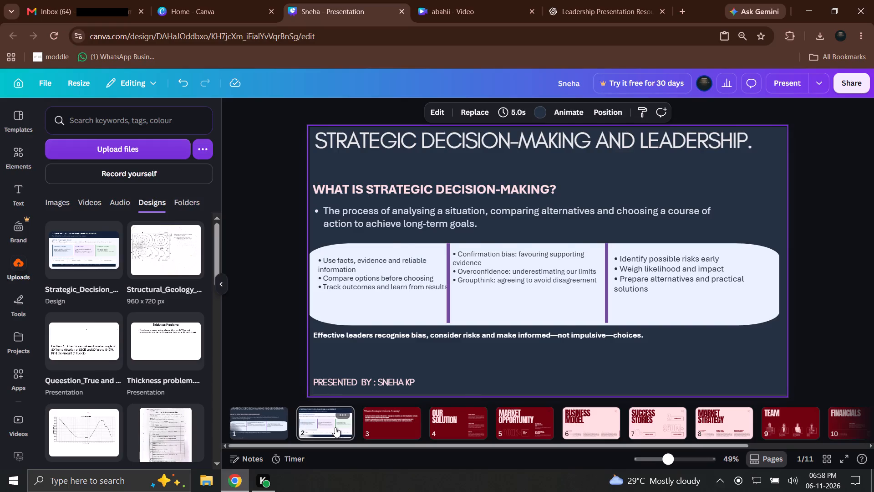
click(346, 414)
scroll(377, 325, down, 7)
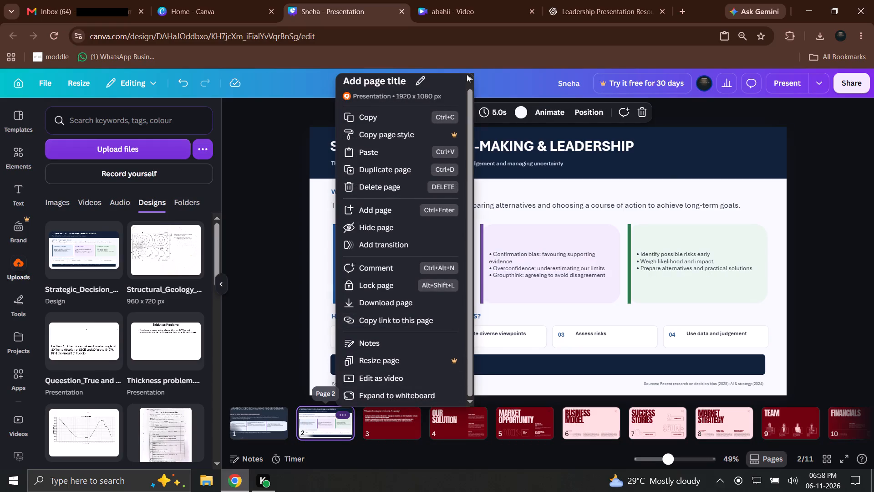
click(400, 185)
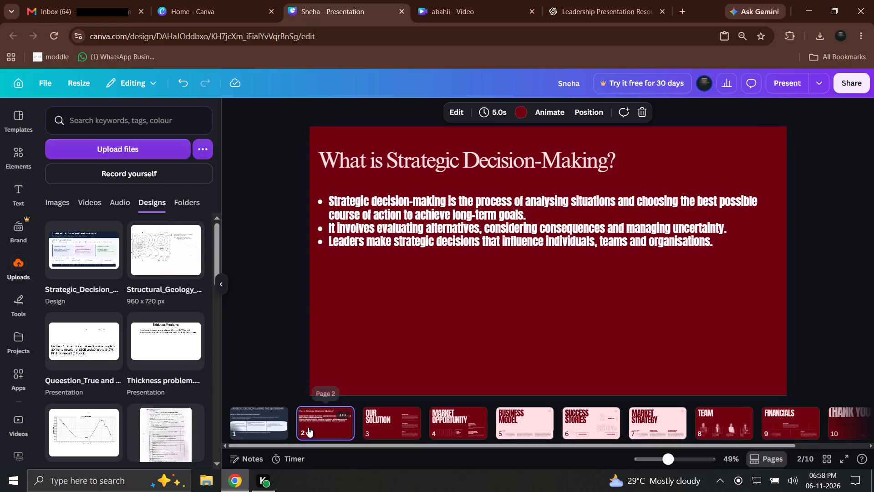
drag(308, 427, 399, 426)
click(348, 415)
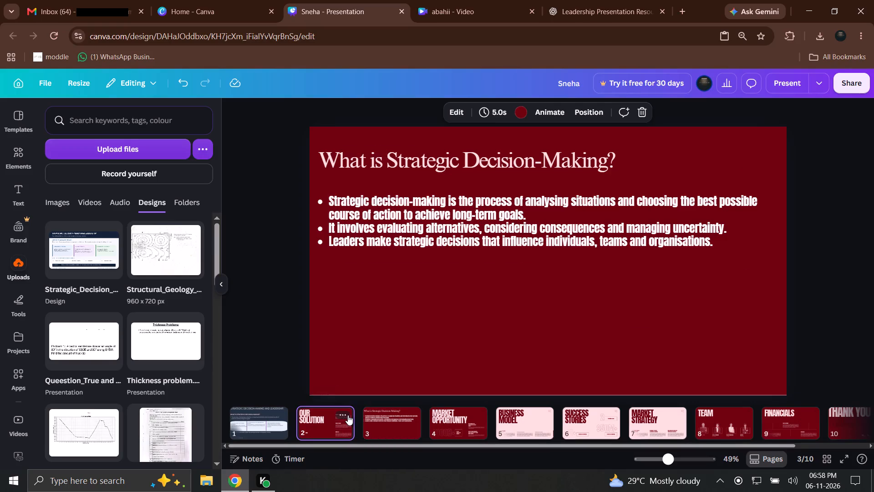
click(637, 110)
click(638, 110)
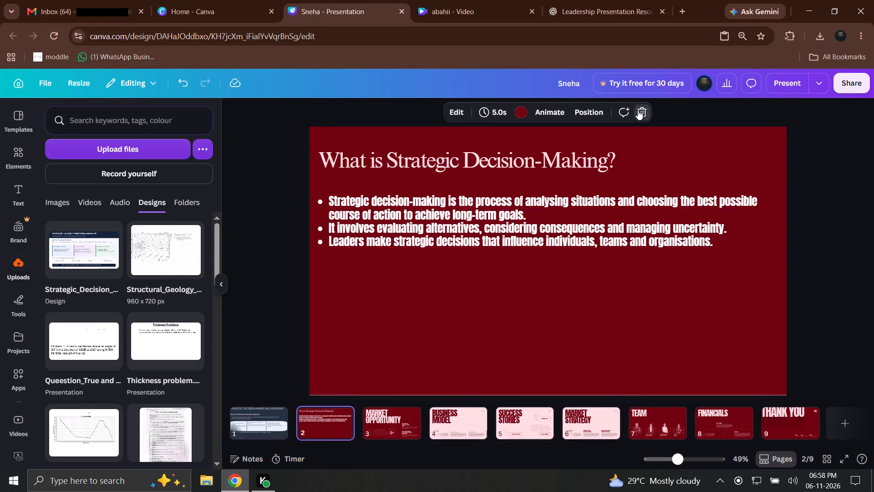
click(638, 110)
click(638, 110)
click(638, 110)
click(638, 110)
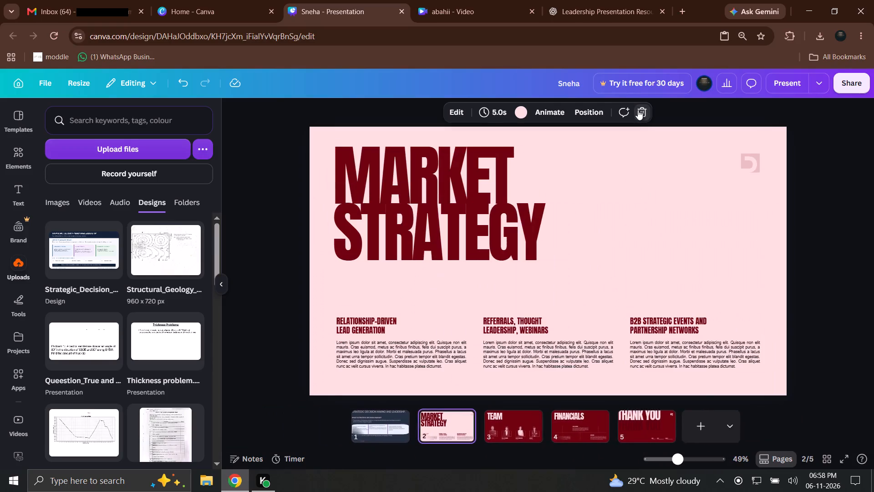